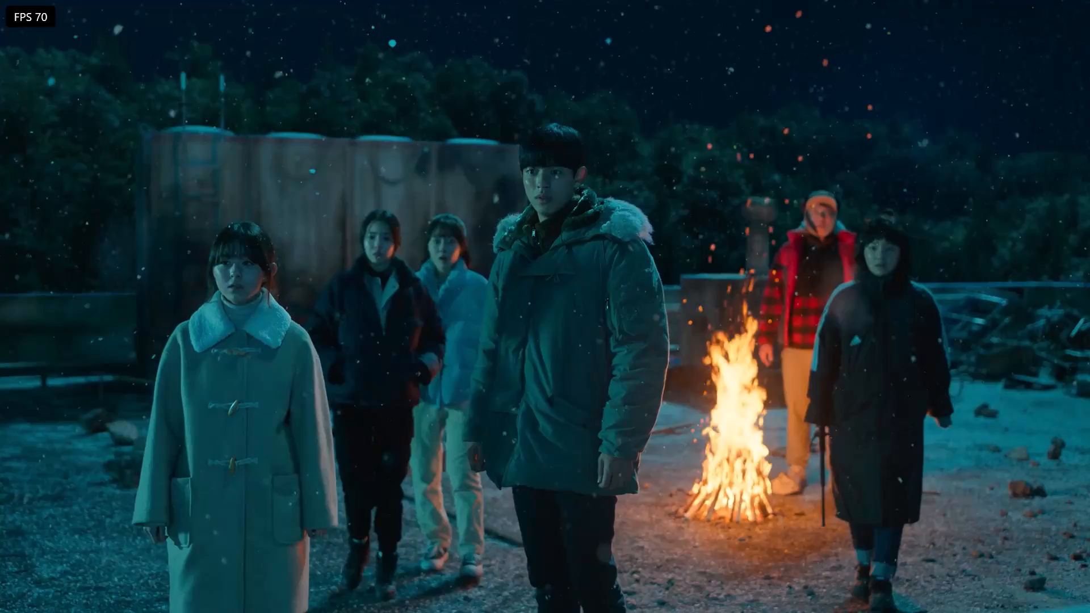
# Skip the playing episode forward to its closing credits.
pyautogui.press('Right')
pyautogui.press('Right')
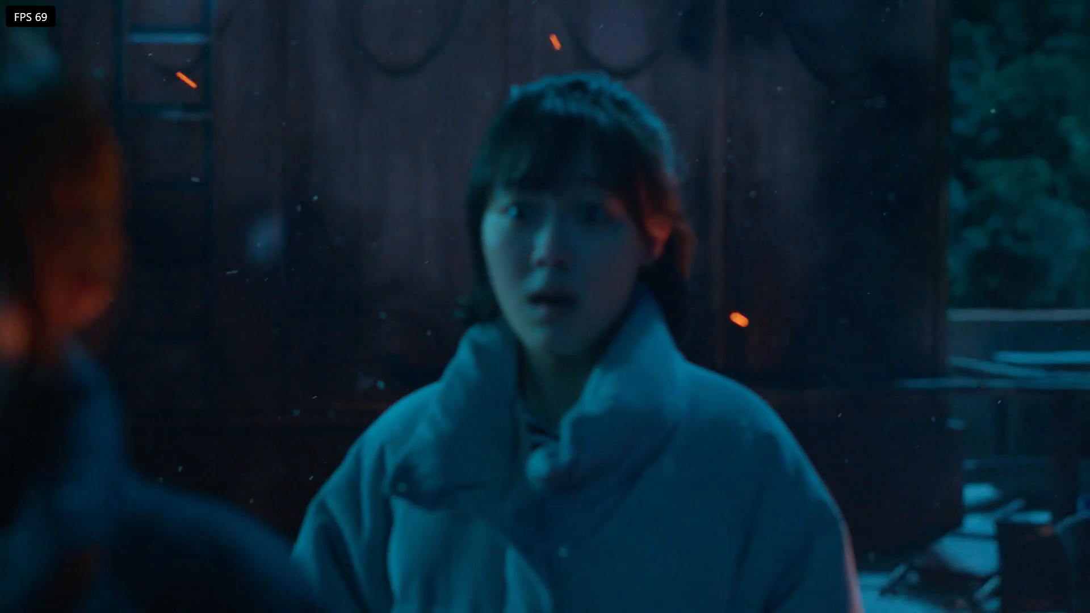
pyautogui.press('Right')
pyautogui.press('Right')
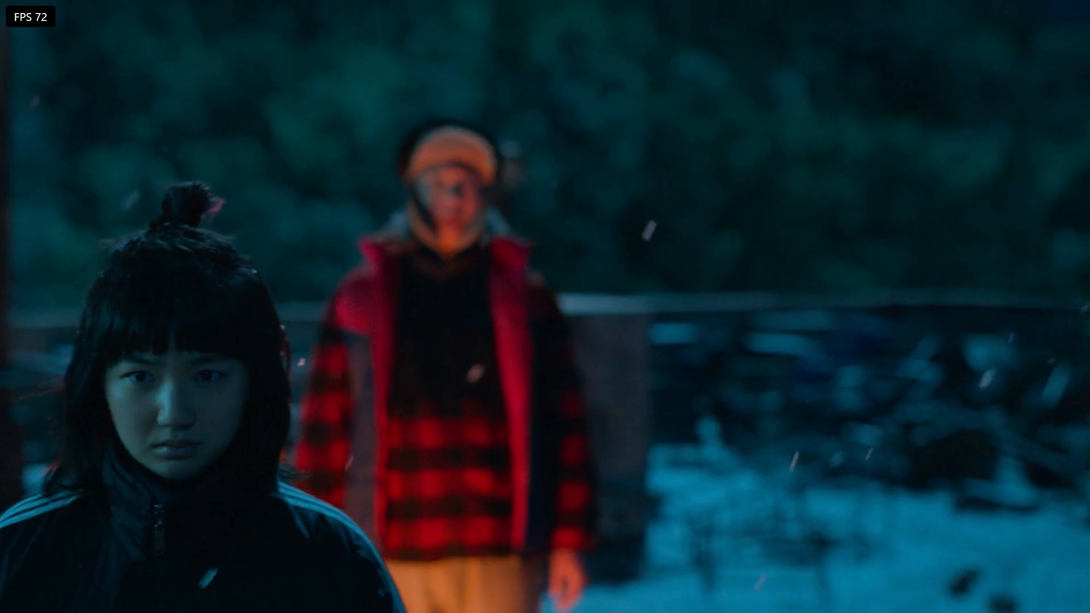
pyautogui.press('Right')
pyautogui.press('Right')
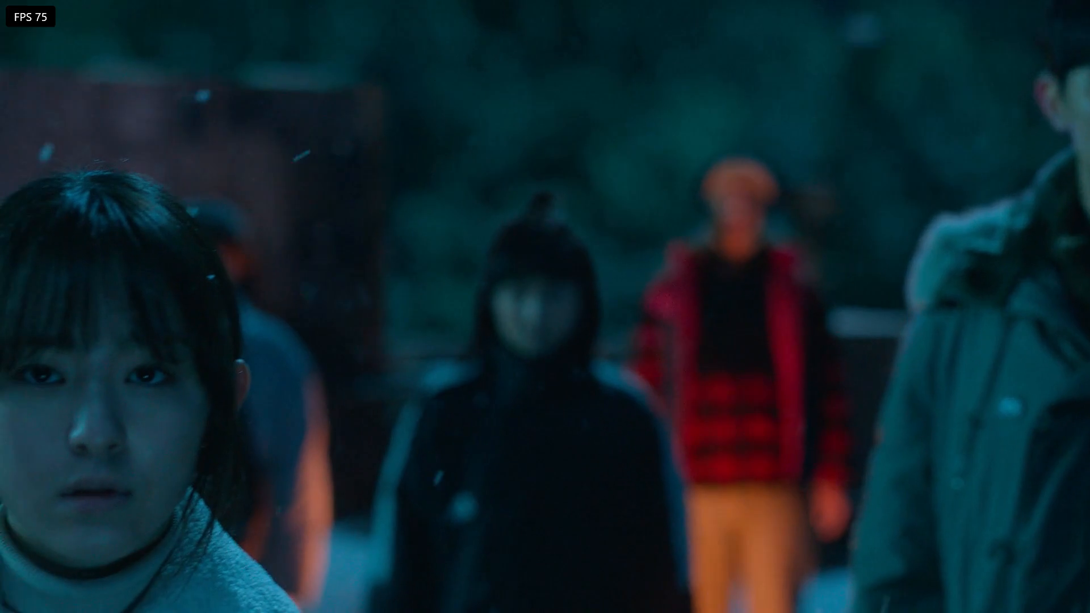
pyautogui.press('Right')
pyautogui.press('Right')
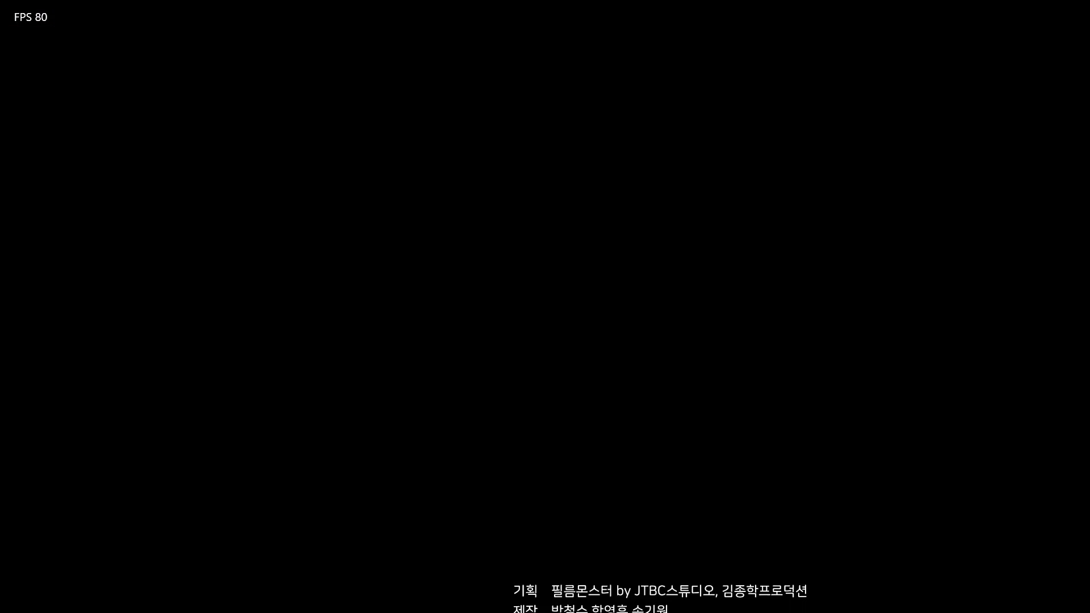
pyautogui.press('Right')
pyautogui.press('Right')
pyautogui.press('Right')
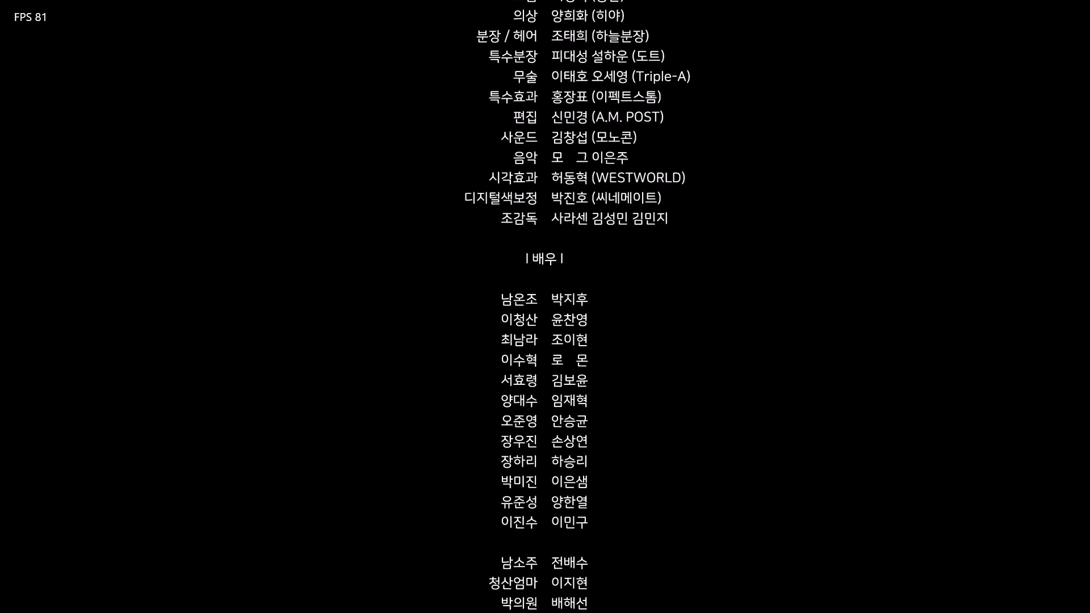
# Leave full screen and close the episode player and the All of Us Are Dead details.
pyautogui.press('f')
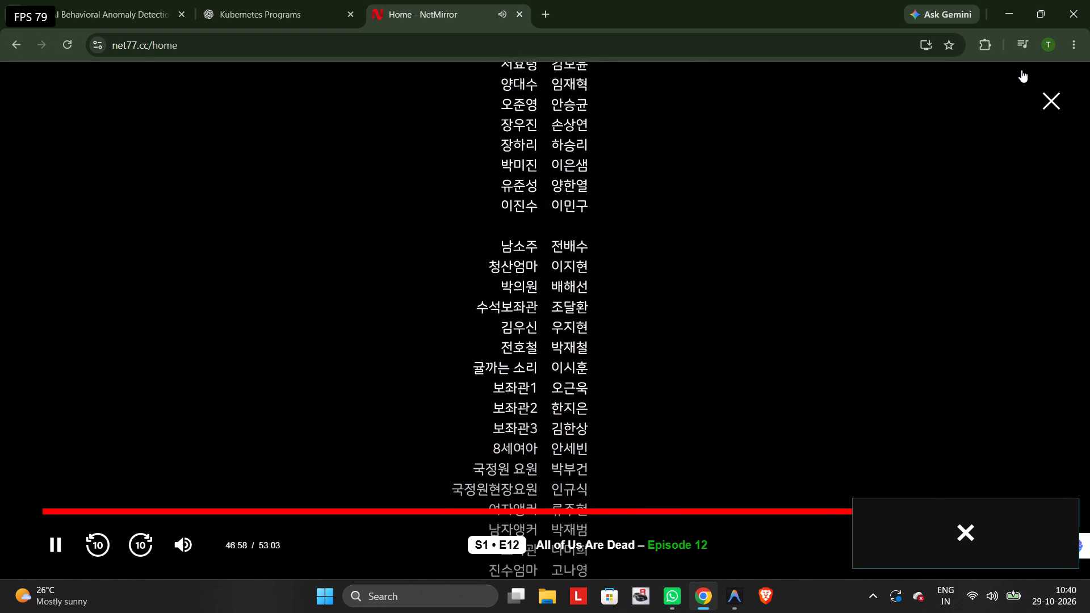
pyautogui.click(1049, 96)
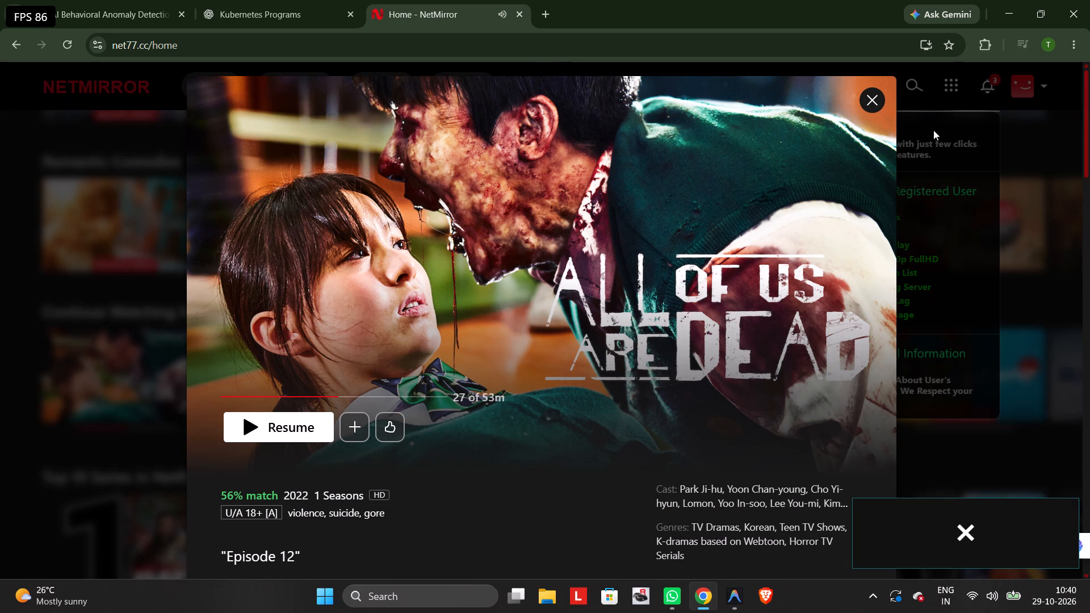
pyautogui.click(871, 93)
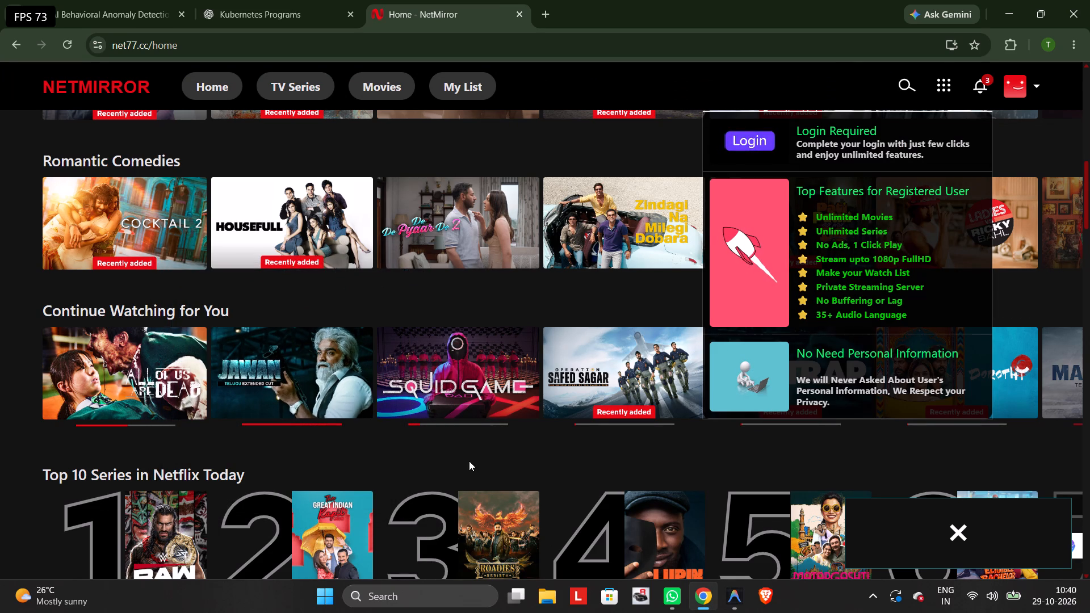
# Browse the NetMirror home catalogue through its genre and top 10 rows.
pyautogui.scroll(-4, 469, 461)
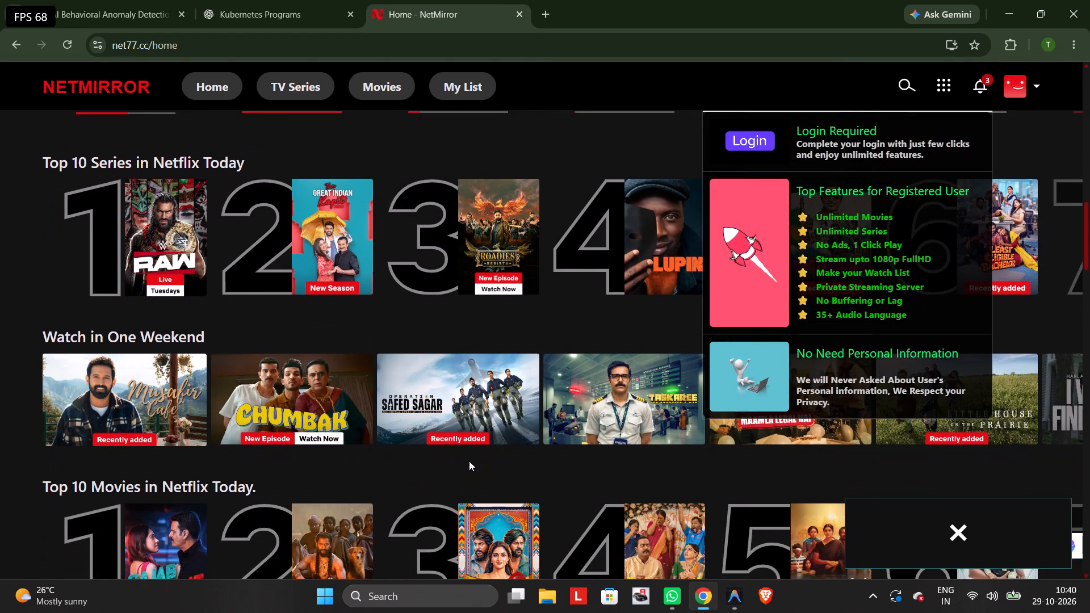
pyautogui.scroll(-4, 469, 461)
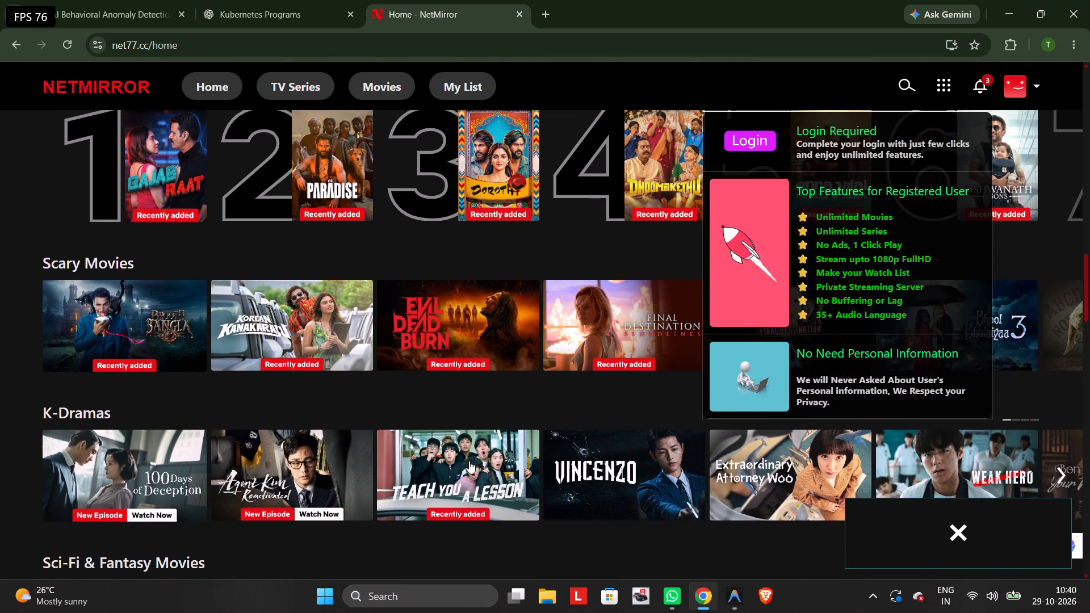
pyautogui.scroll(2, 469, 461)
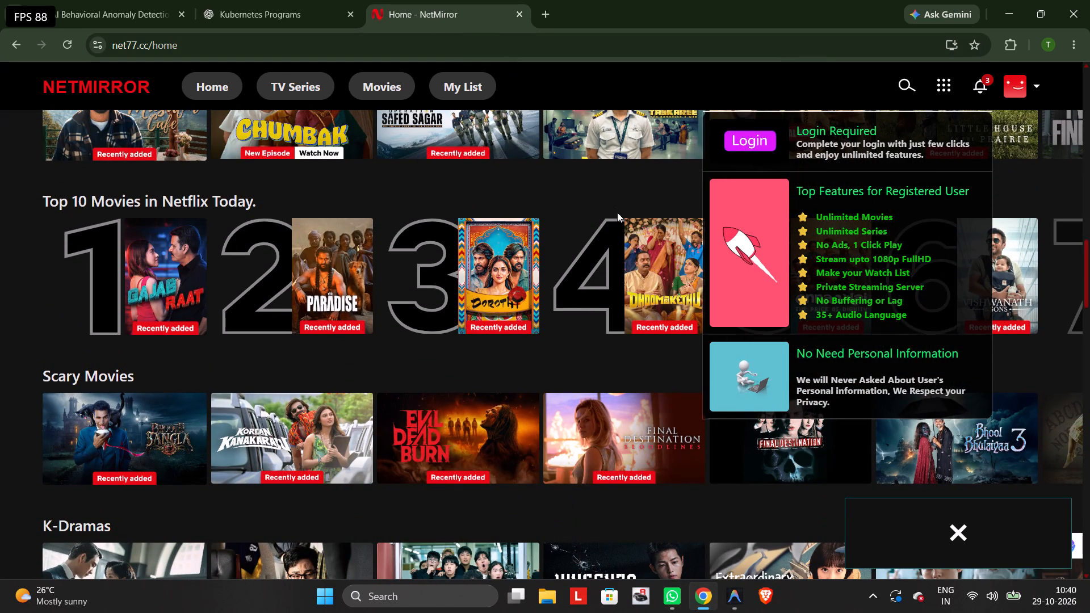
pyautogui.scroll(-2, 602, 247)
pyautogui.scroll(2, 602, 247)
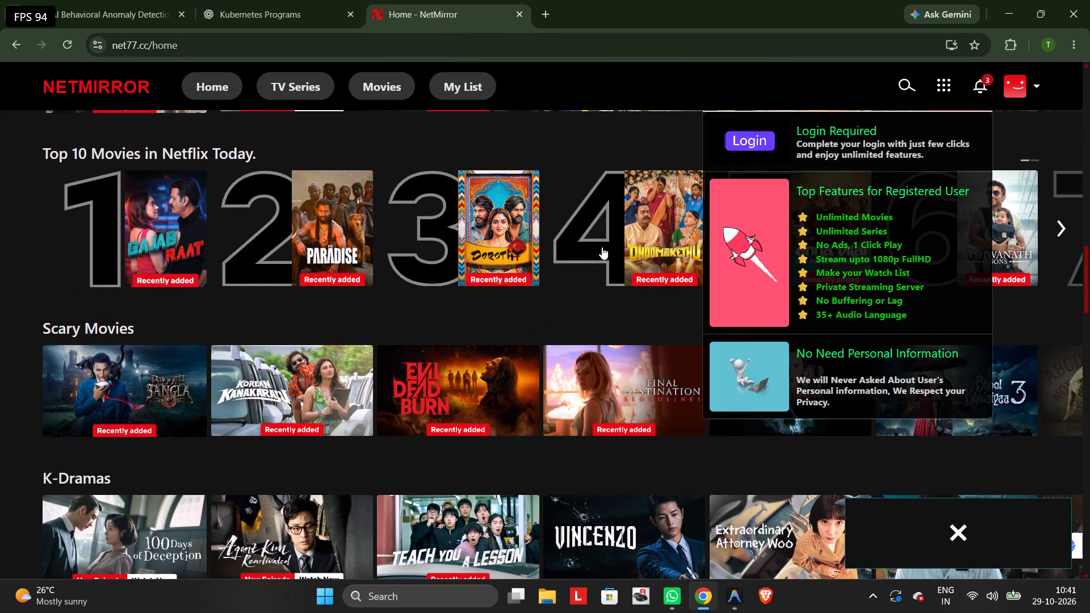
pyautogui.scroll(-3, 544, 247)
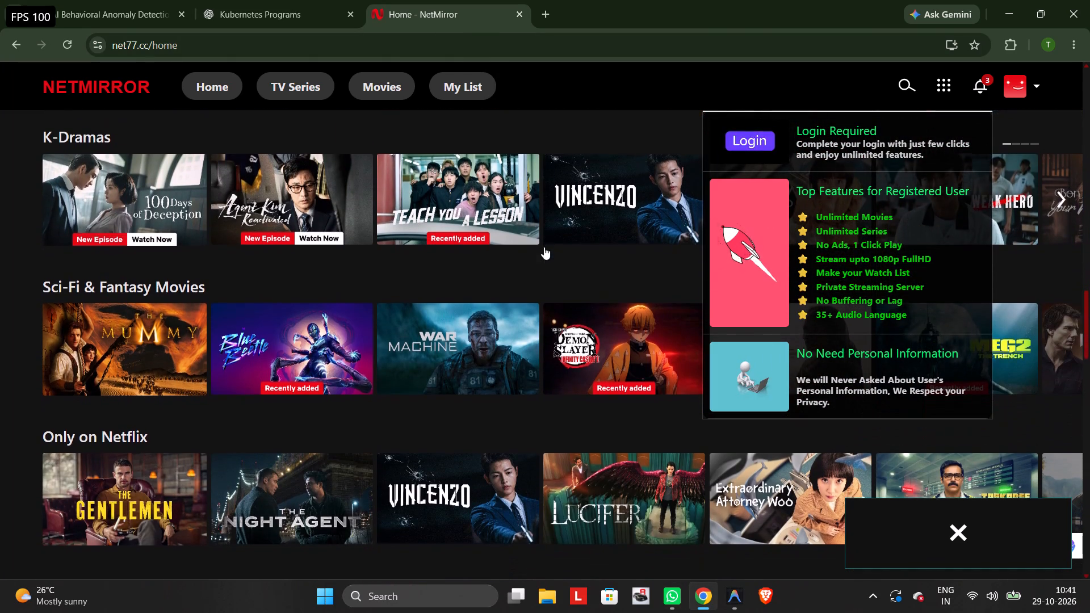
pyautogui.scroll(-2, 383, 444)
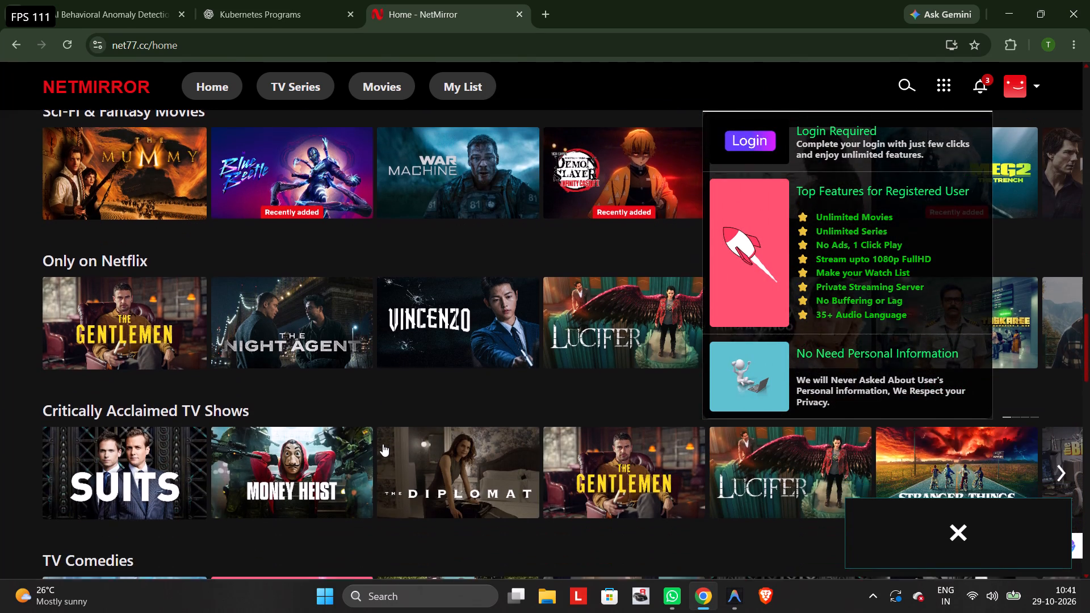
pyautogui.scroll(-2, 383, 444)
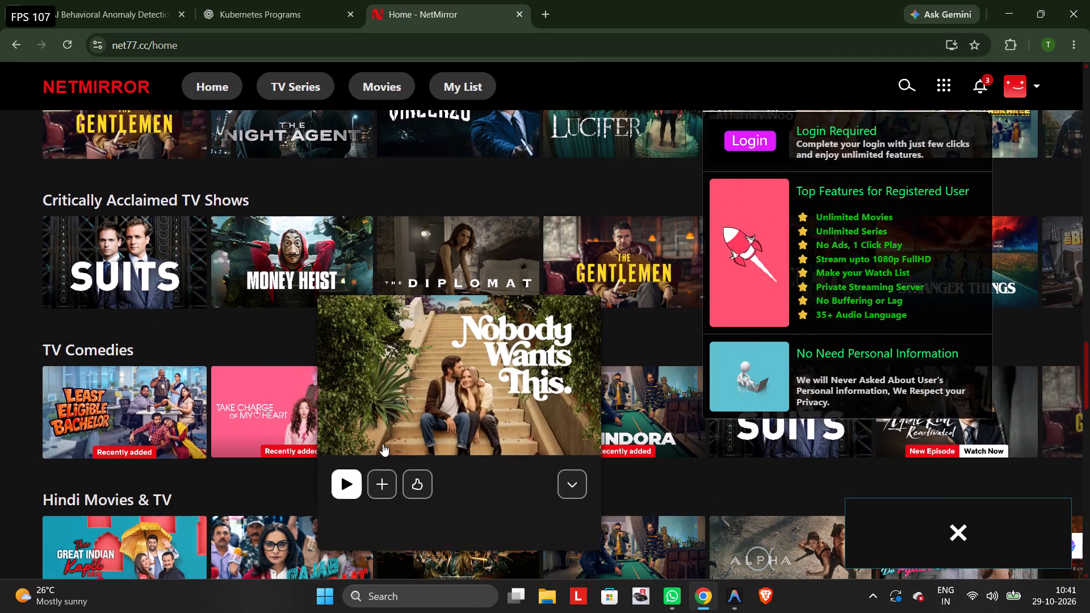
pyautogui.scroll(-2, 383, 444)
pyautogui.scroll(-2, 484, 569)
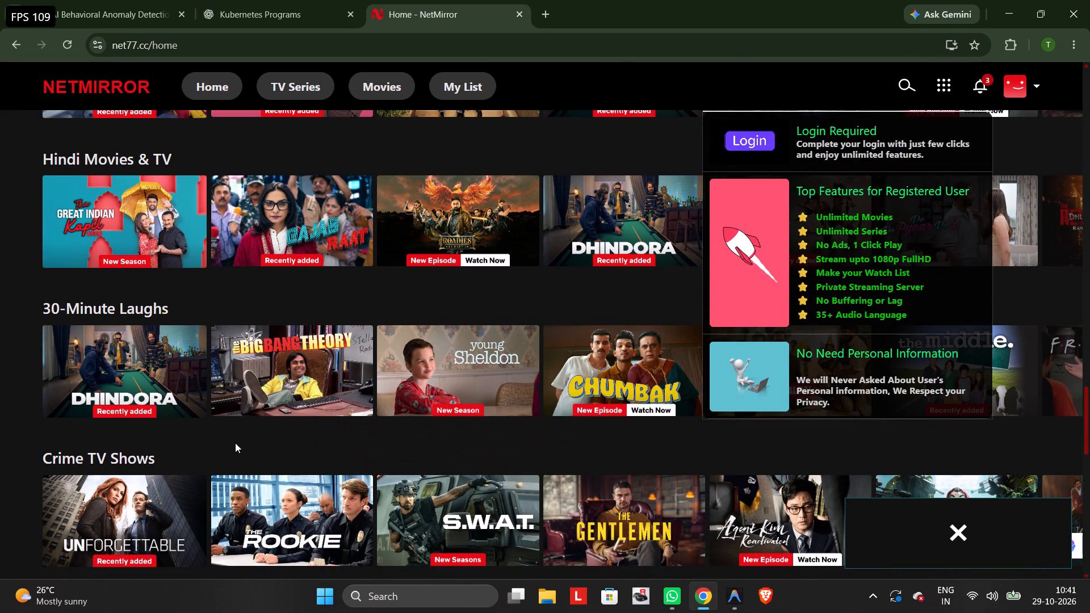
pyautogui.scroll(-2, 235, 443)
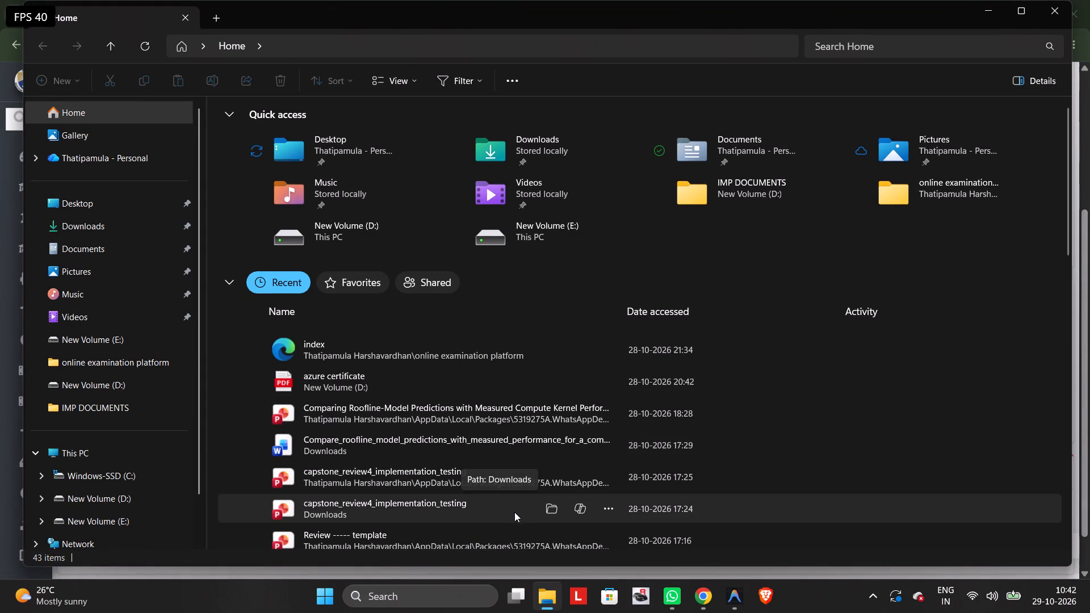
pyautogui.doubleClick(427, 417)
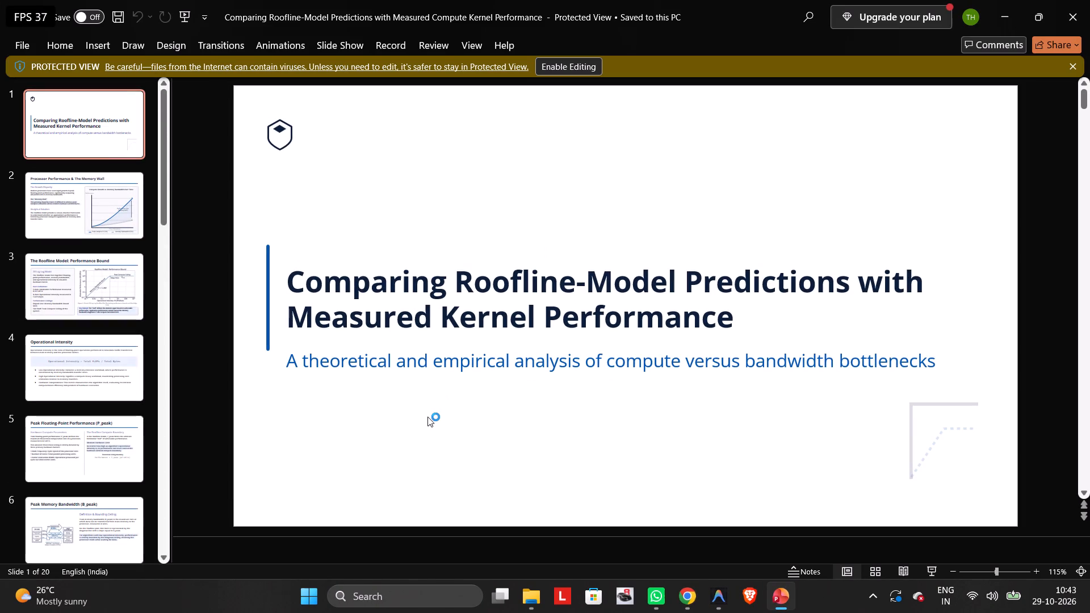
pyautogui.click(1065, 20)
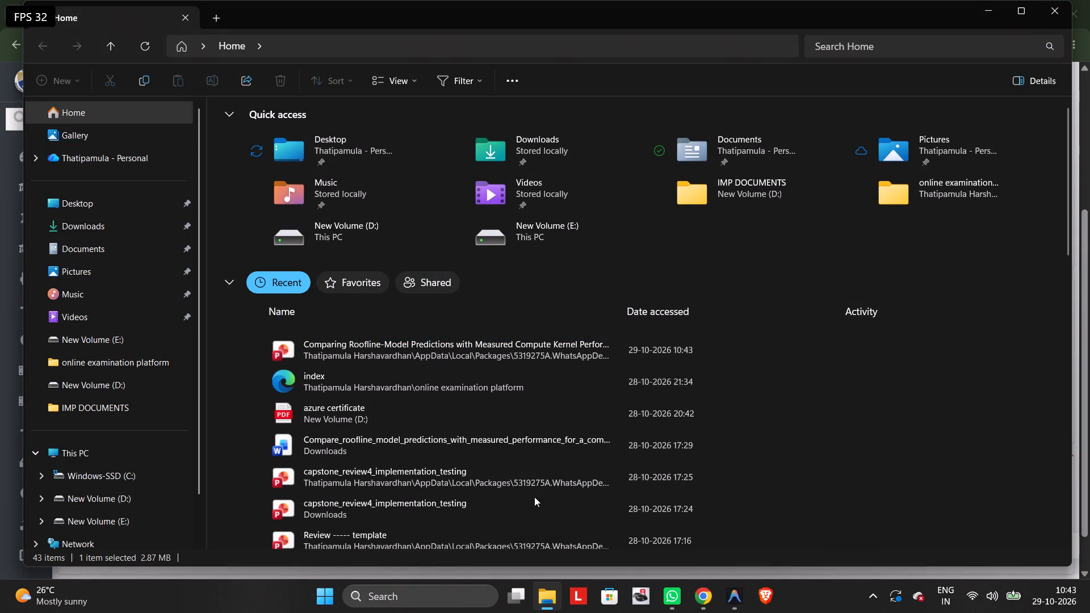
# Open the roofline-model Word report from the recent files, examine its self-assessment form, front matter and opening chapter, and close it.
pyautogui.doubleClick(334, 442)
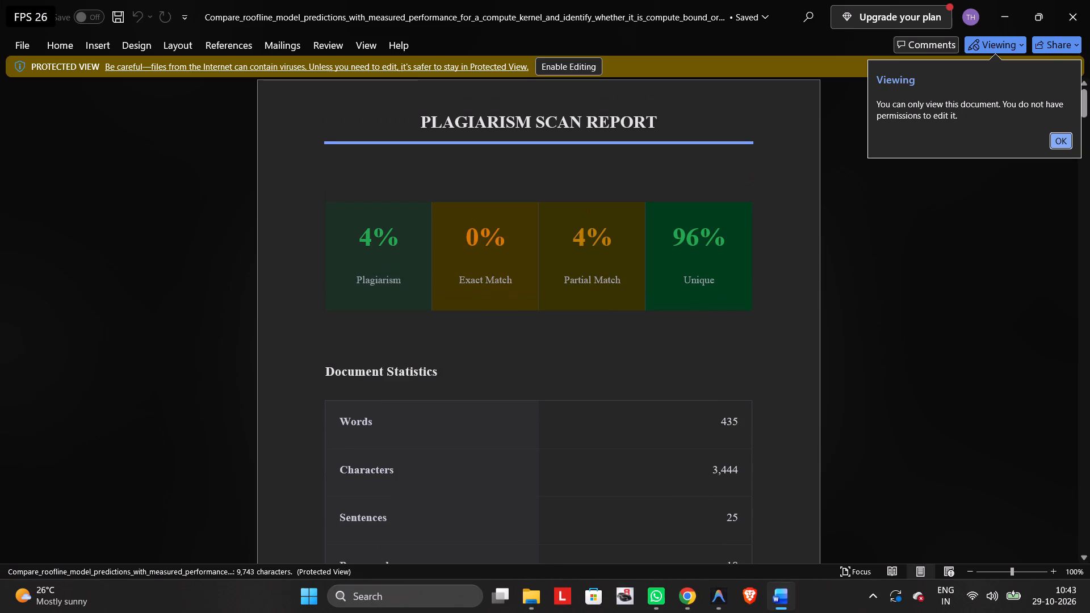
pyautogui.scroll(-6, 334, 442)
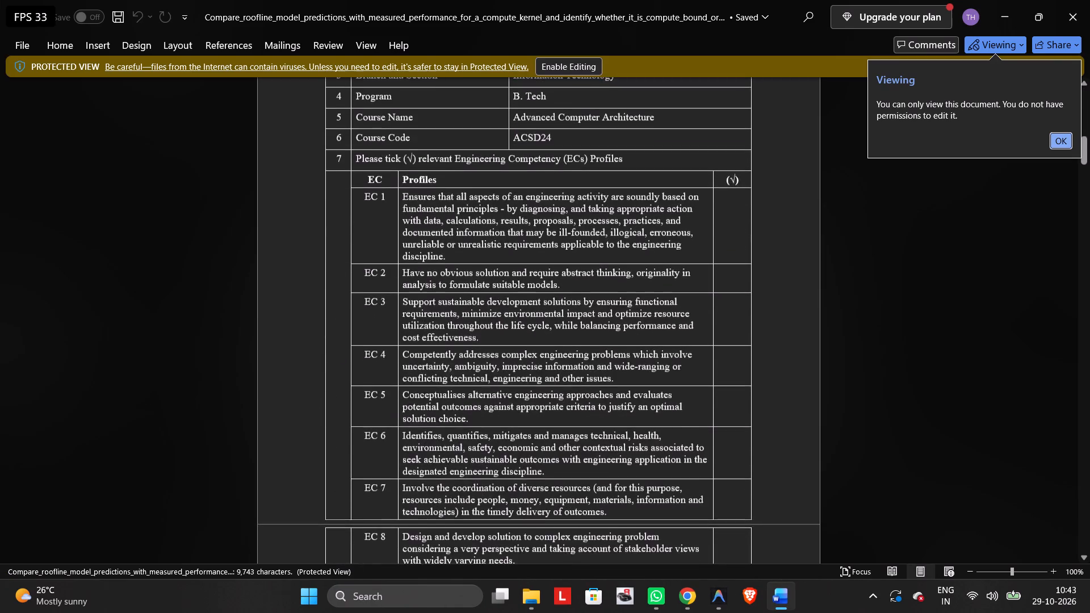
pyautogui.scroll(-8, 334, 442)
pyautogui.scroll(1, 334, 442)
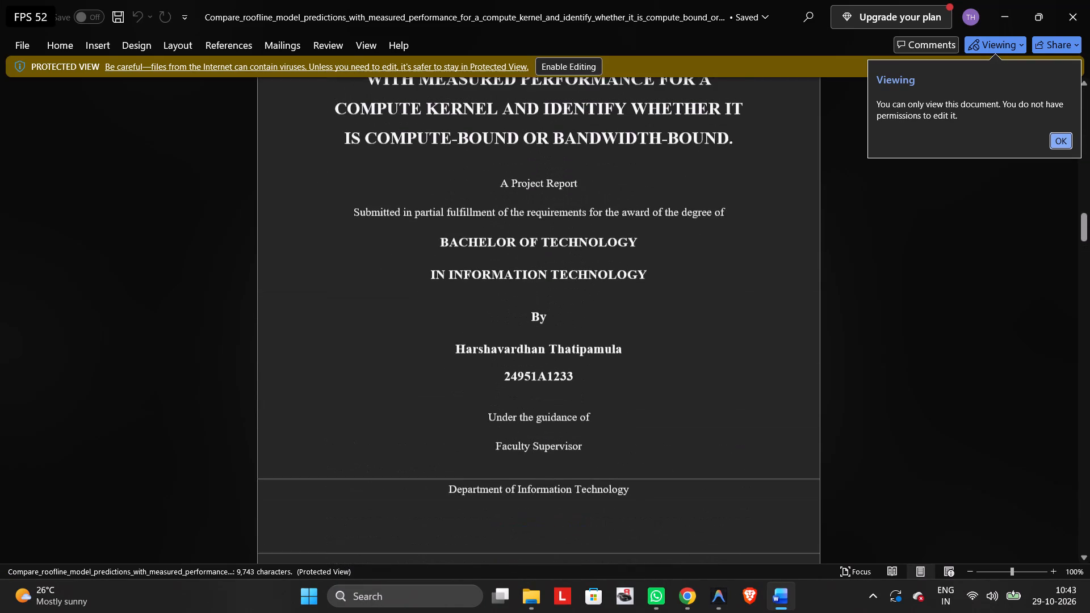
pyautogui.scroll(1, 334, 442)
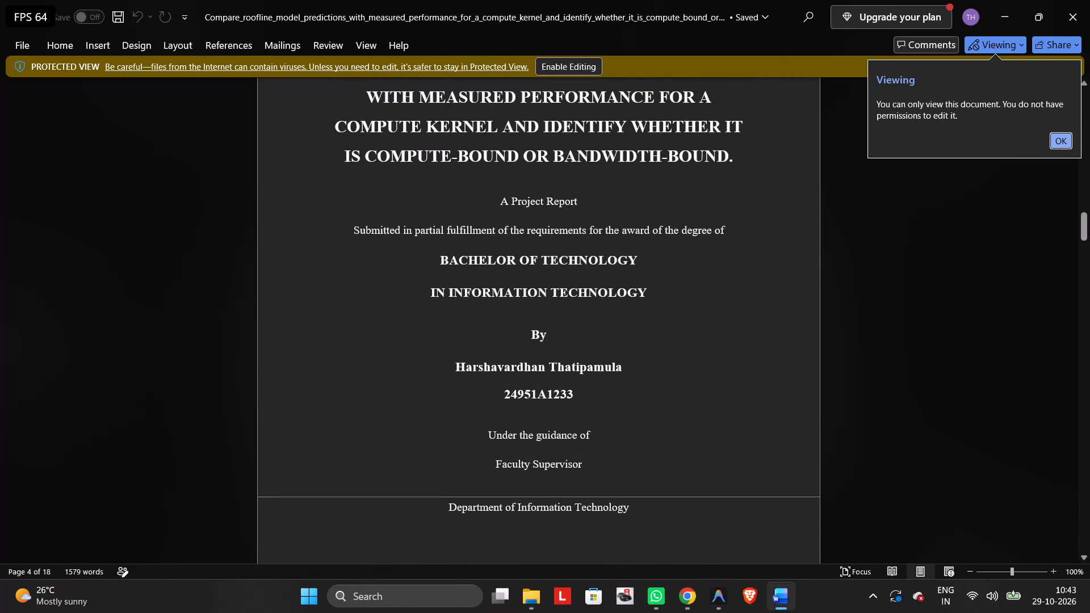
pyautogui.scroll(-4, 334, 442)
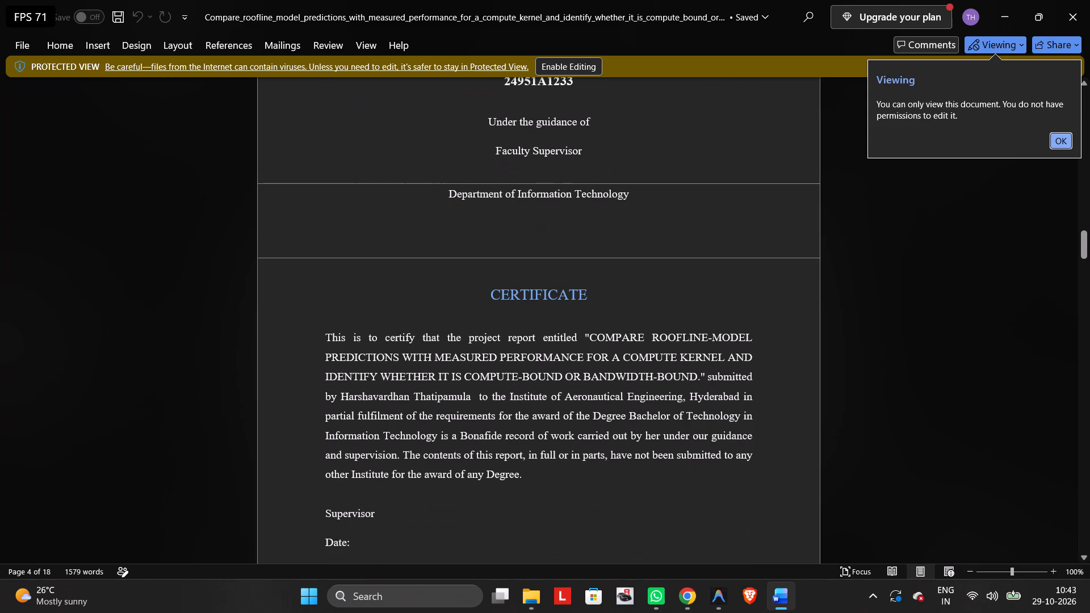
pyautogui.scroll(-2, 334, 442)
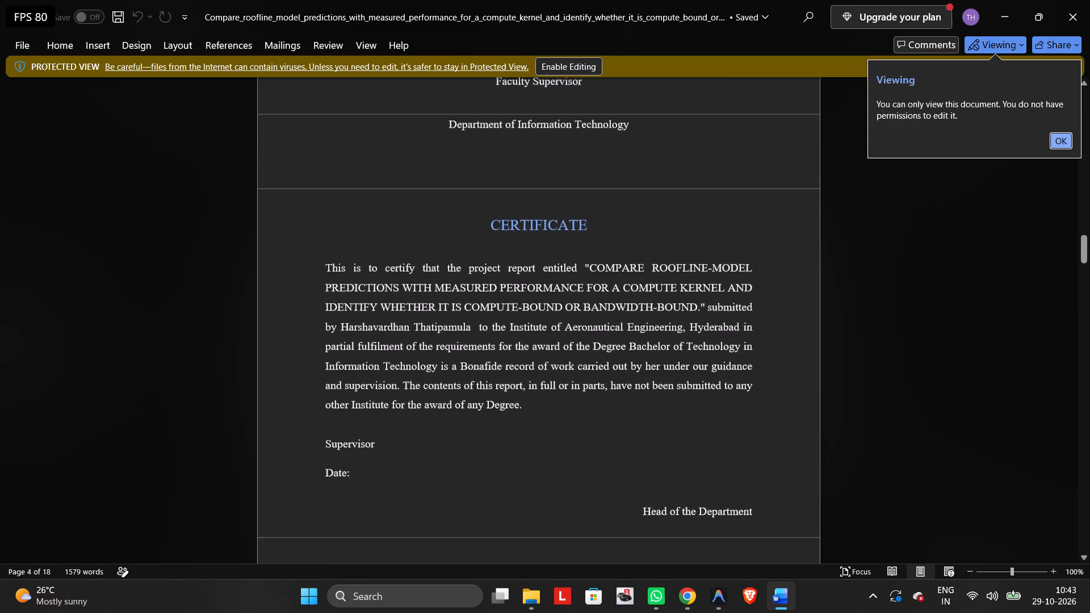
pyautogui.scroll(-7, 334, 442)
pyautogui.scroll(3, 334, 442)
pyautogui.scroll(-3, 334, 442)
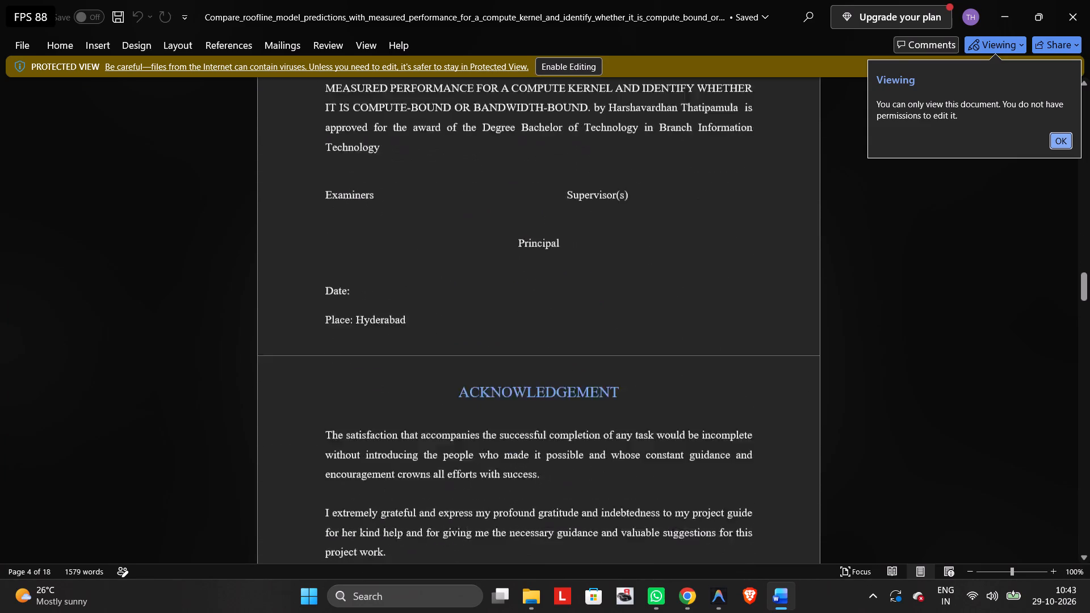
pyautogui.scroll(-10, 334, 442)
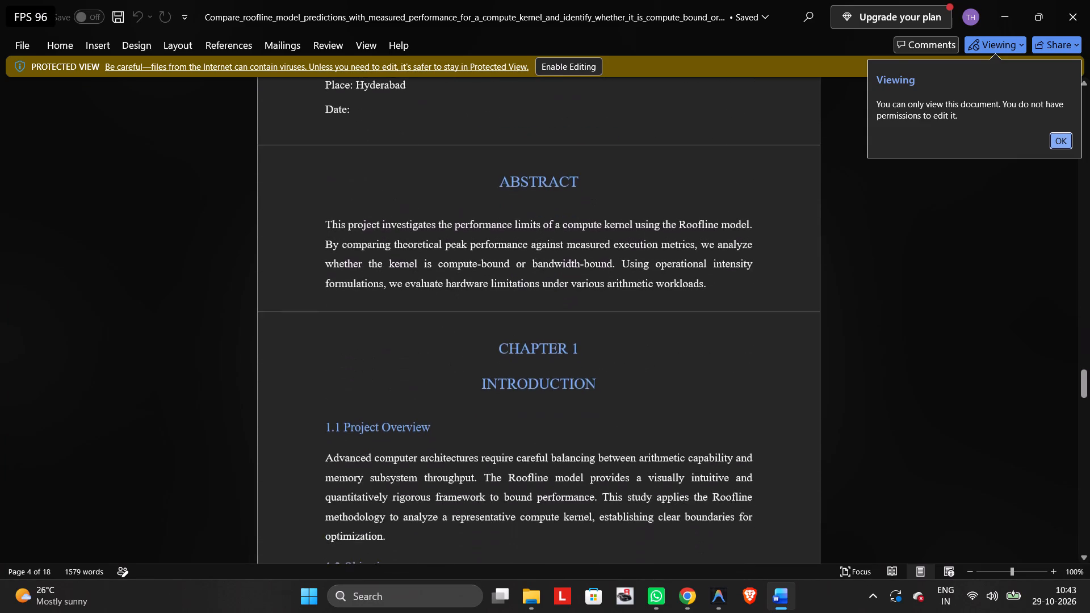
pyautogui.scroll(4, 334, 442)
pyautogui.scroll(-1, 334, 442)
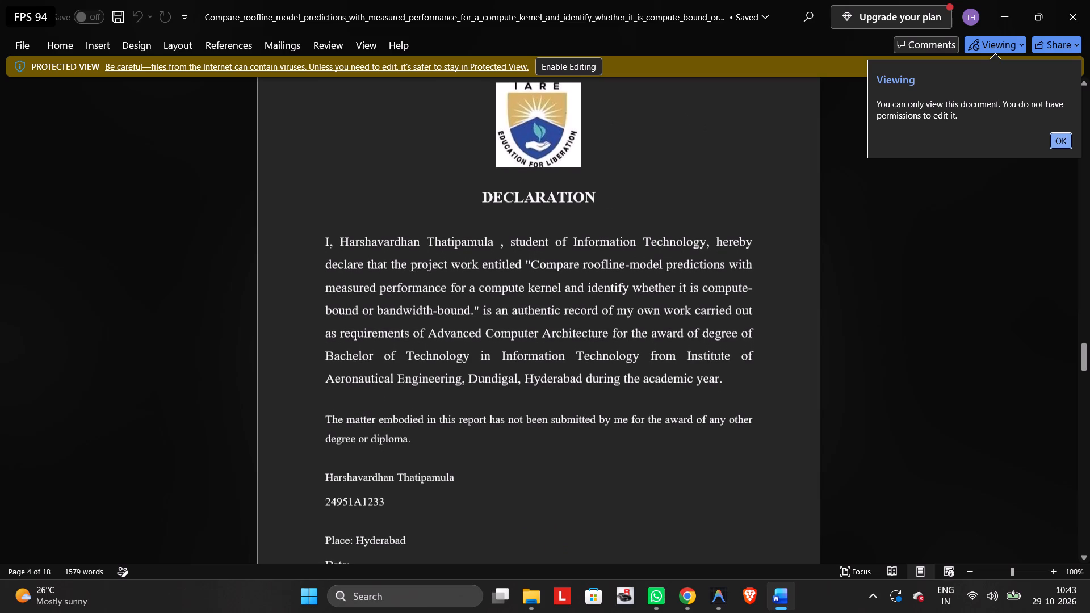
pyautogui.scroll(-2, 334, 442)
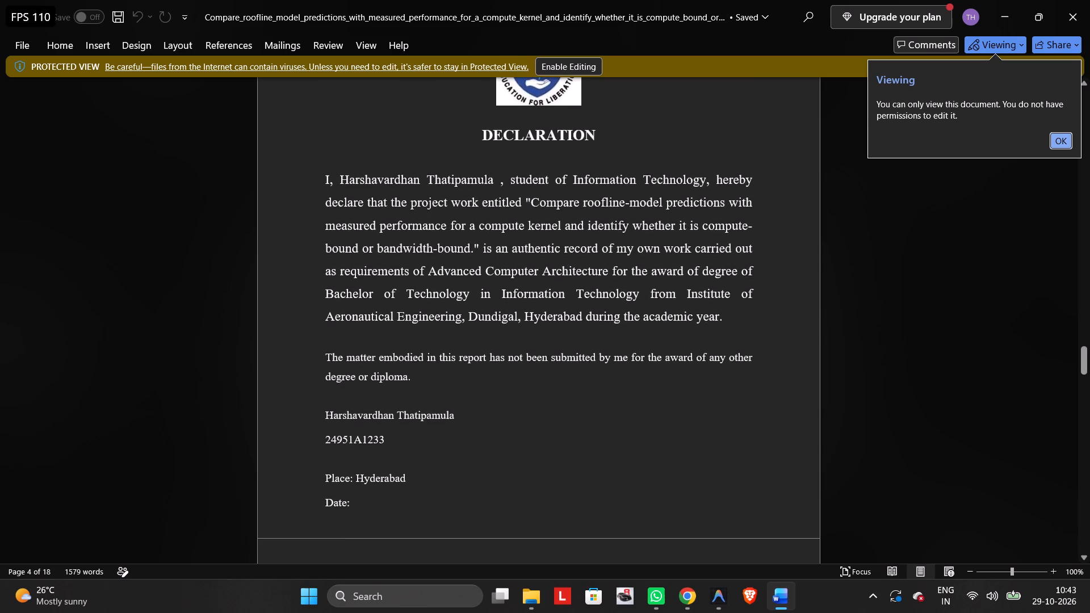
pyautogui.scroll(-1, 334, 442)
pyautogui.scroll(10, 334, 442)
pyautogui.scroll(-3, 334, 442)
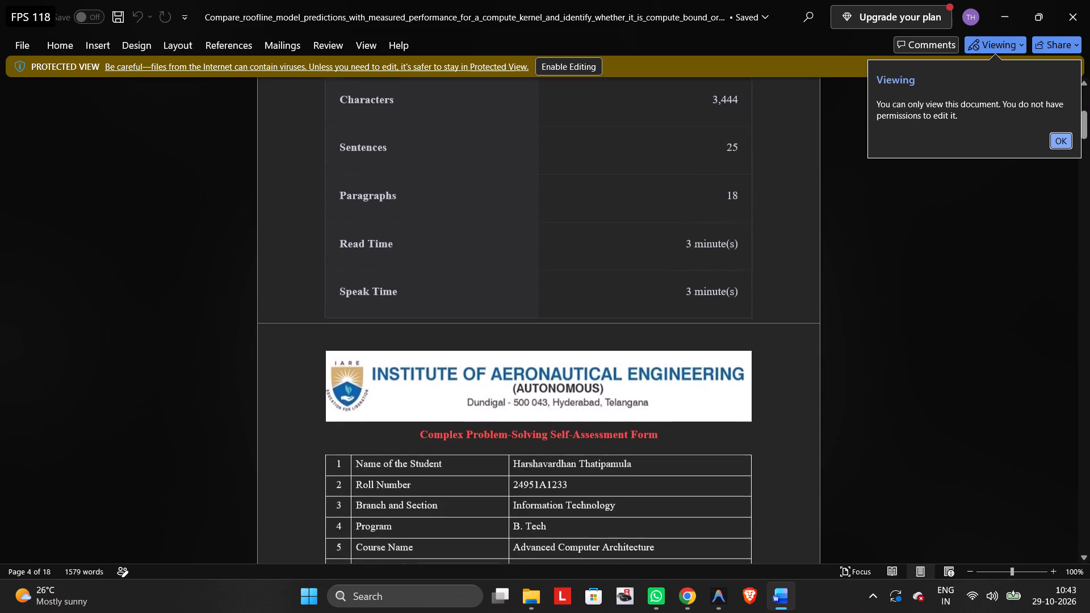
pyautogui.scroll(-1, 334, 442)
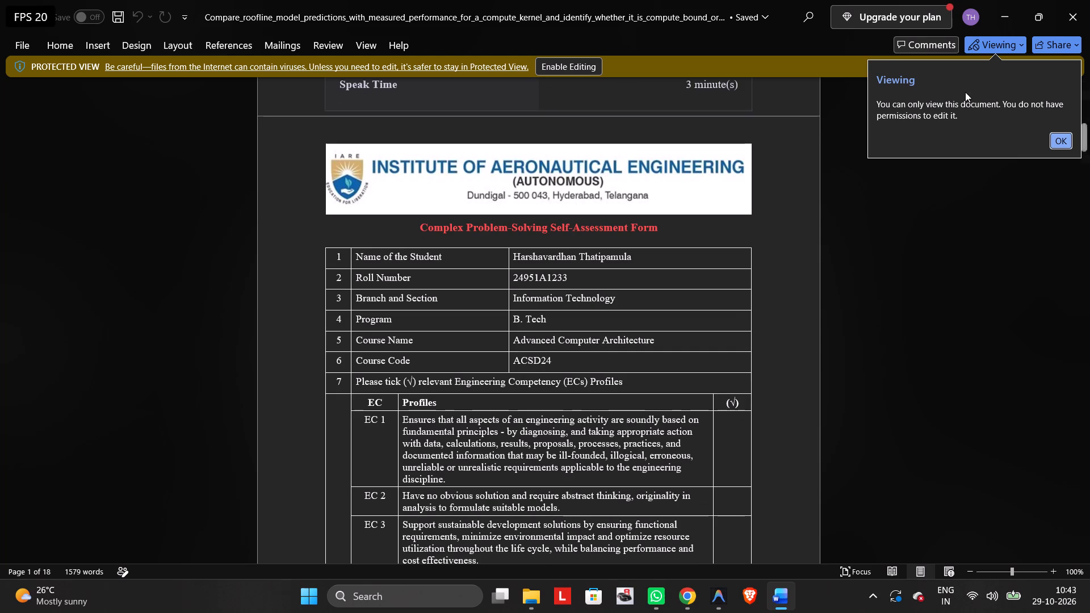
pyautogui.click(1080, 0)
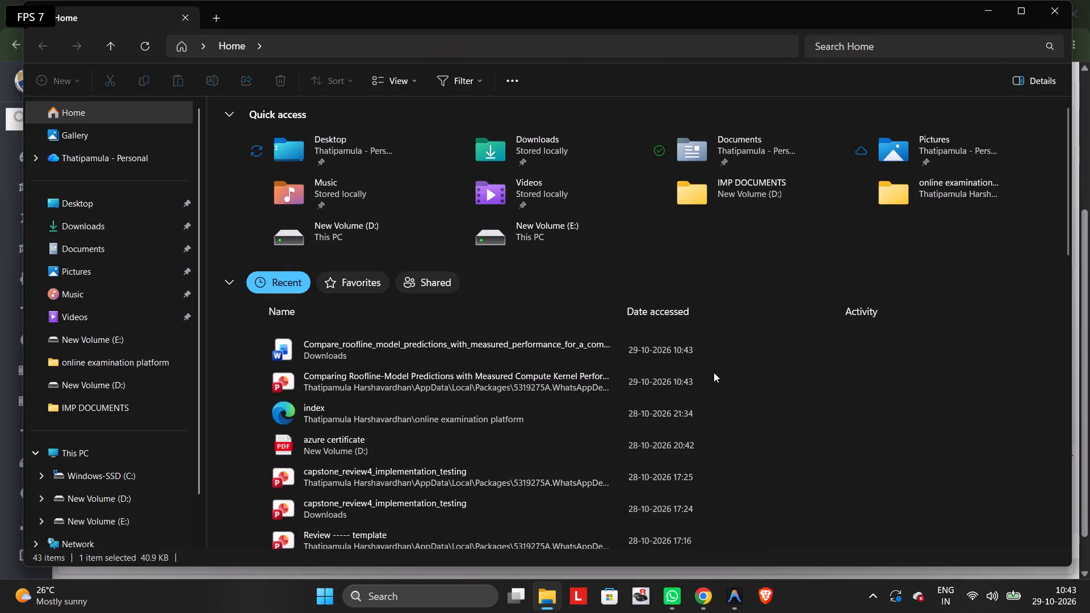
# Reopen the Comparing Roofline-Model Predictions presentation and enable editing.
pyautogui.doubleClick(486, 373)
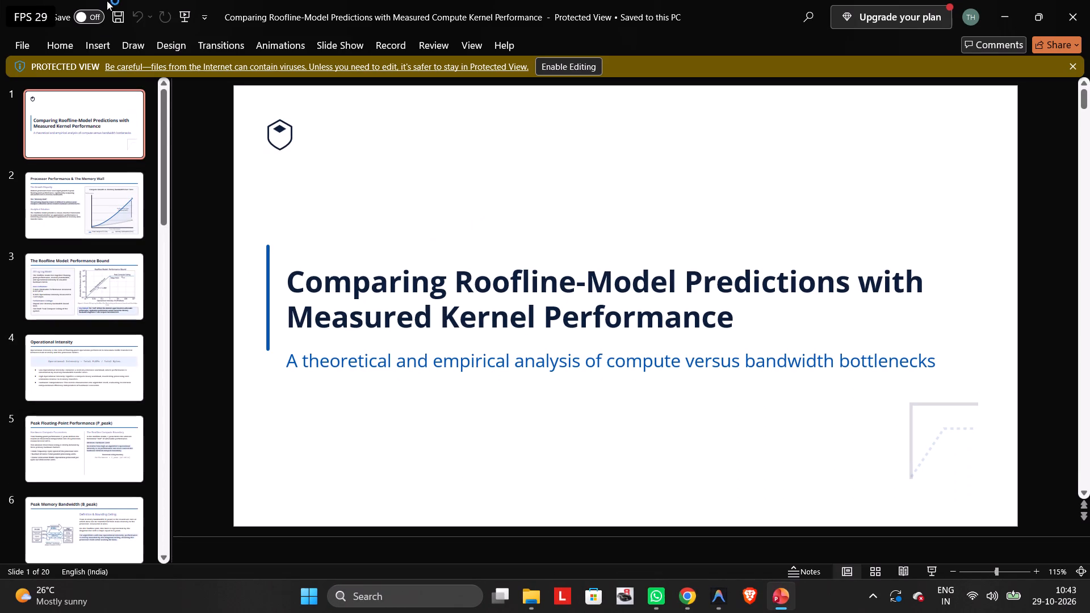
pyautogui.click(565, 69)
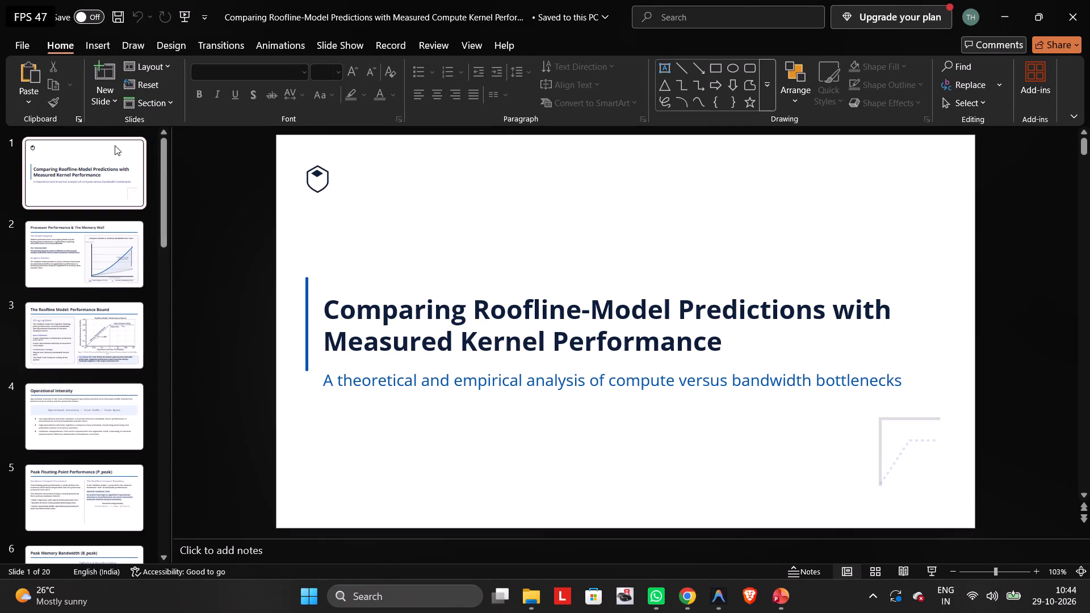
# Insert a new slide with the Generated layout and place it first in the deck, before the title slide.
pyautogui.click(391, 45)
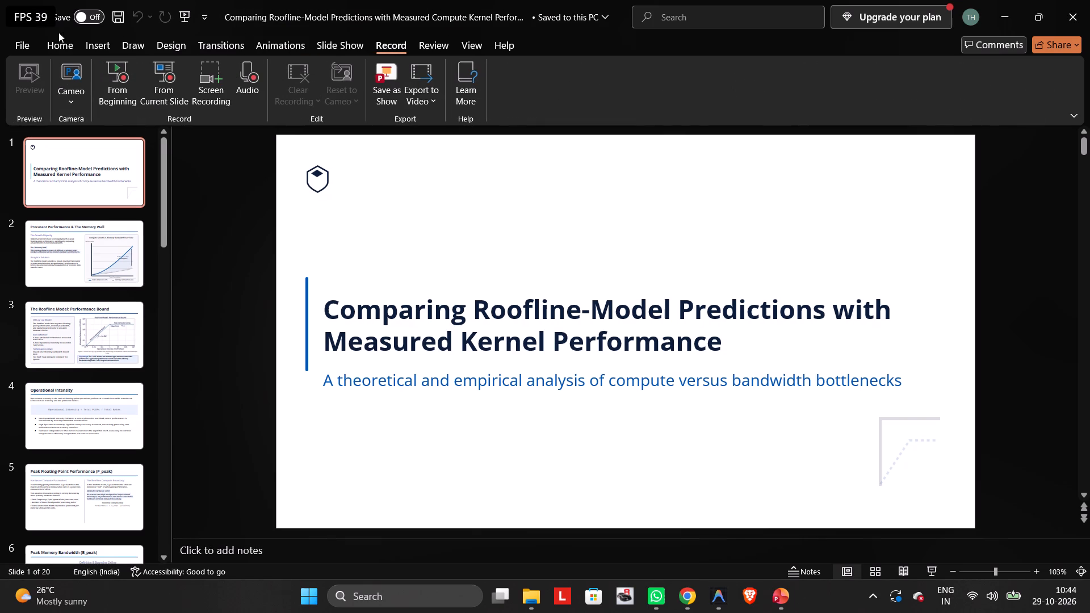
pyautogui.click(88, 35)
pyautogui.click(26, 103)
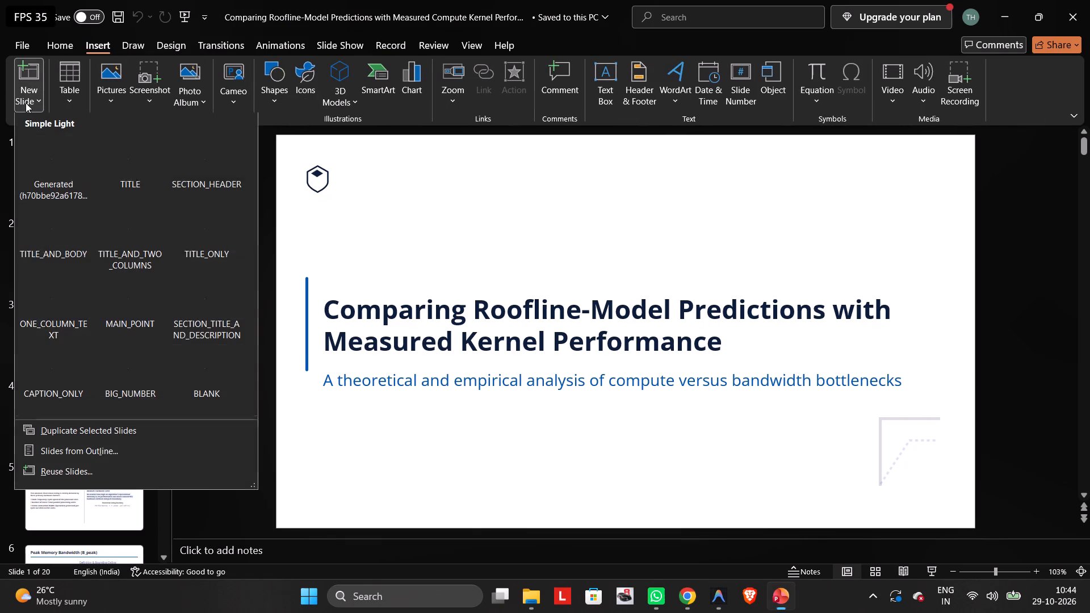
pyautogui.click(59, 143)
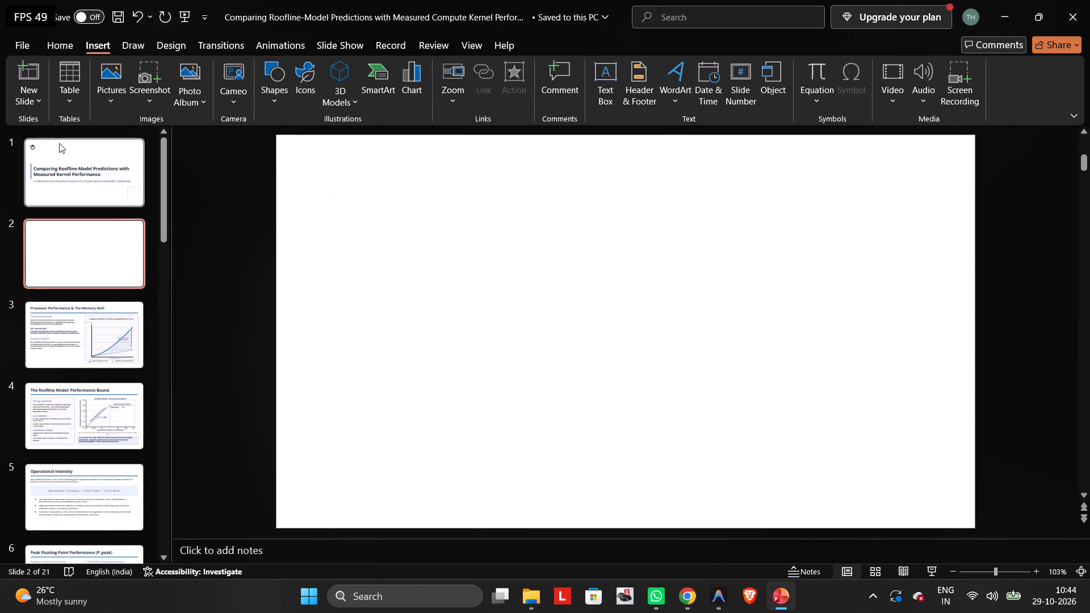
pyautogui.moveTo(118, 230); pyautogui.dragTo(113, 173)
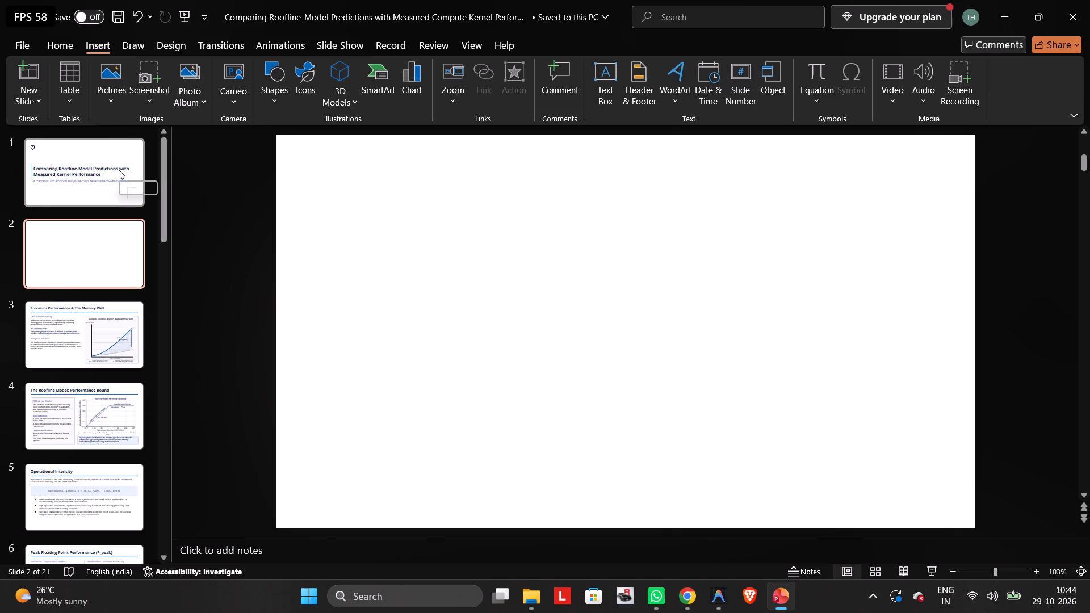
pyautogui.moveTo(114, 167); pyautogui.dragTo(113, 250)
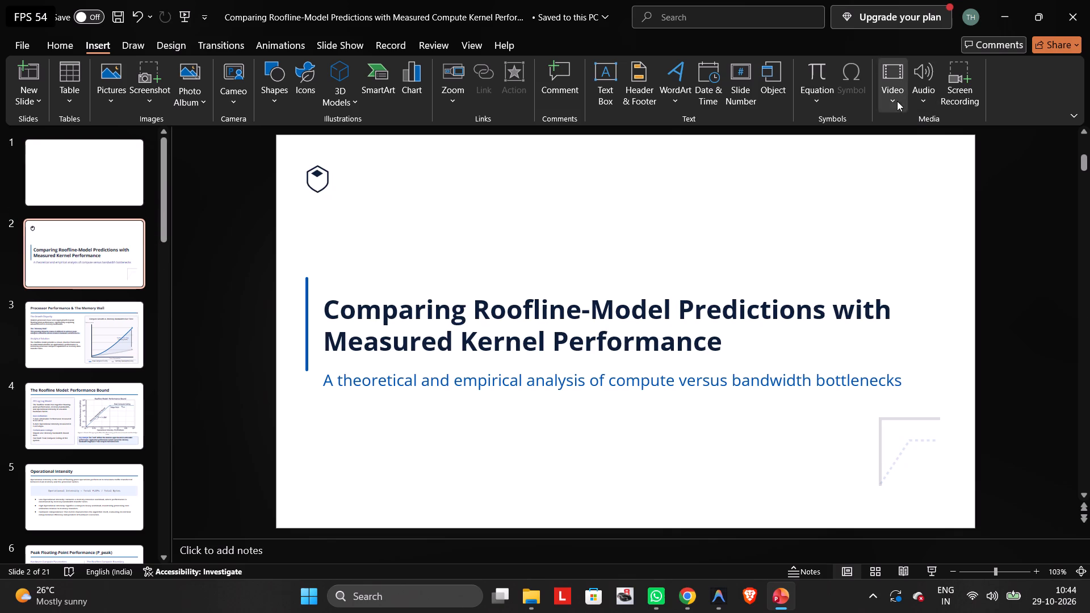
# Switch to File Explorer and look through the recent files and the C: and D: drives for an earlier AAT presentation.
pyautogui.click(999, 7)
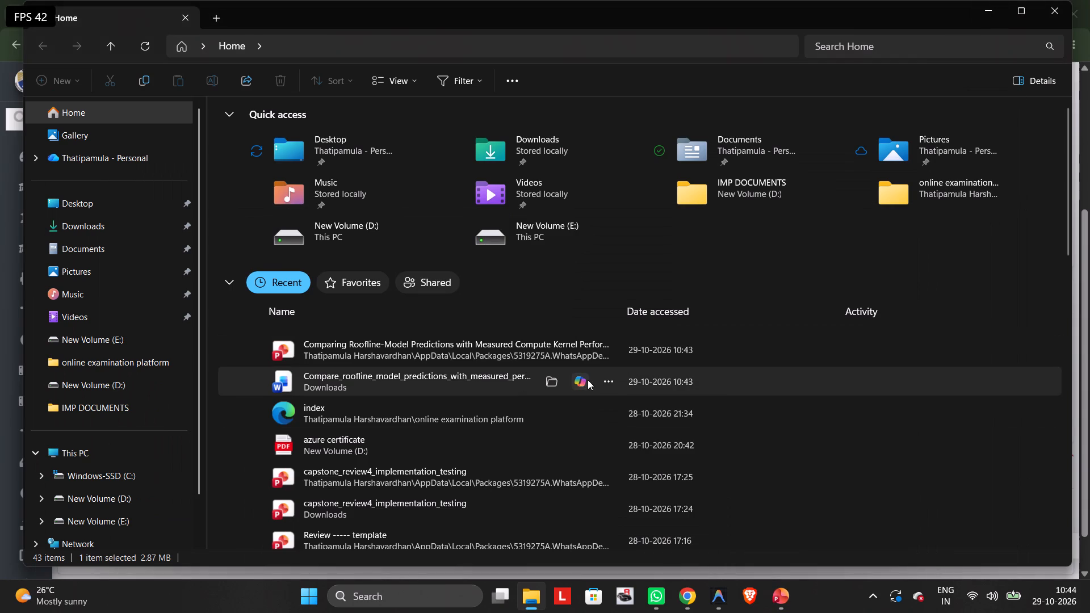
pyautogui.scroll(-1, 586, 370)
pyautogui.scroll(-1, 518, 512)
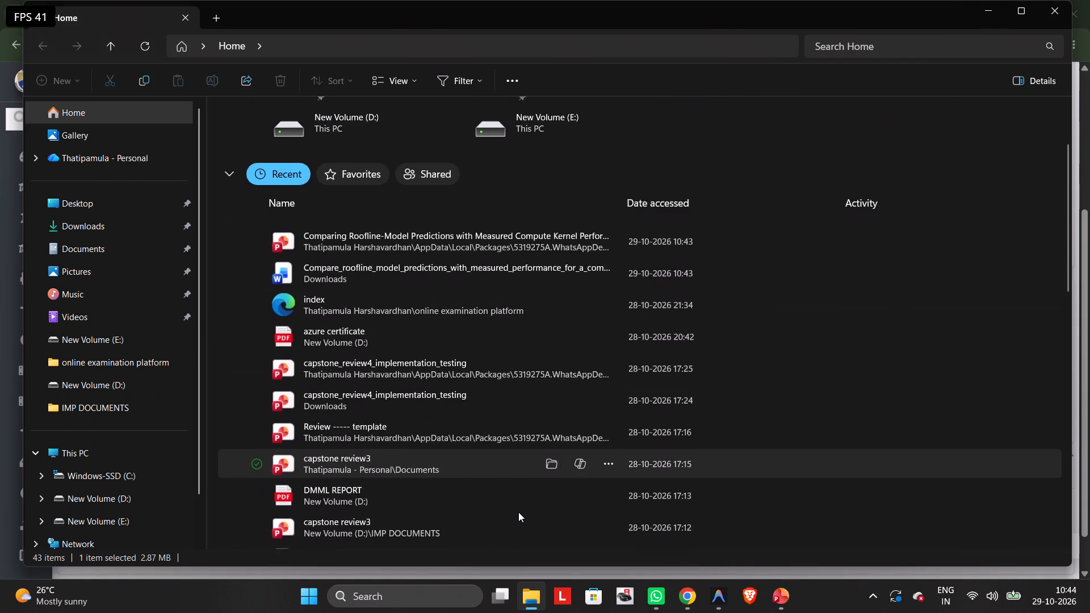
pyautogui.scroll(-5, 518, 512)
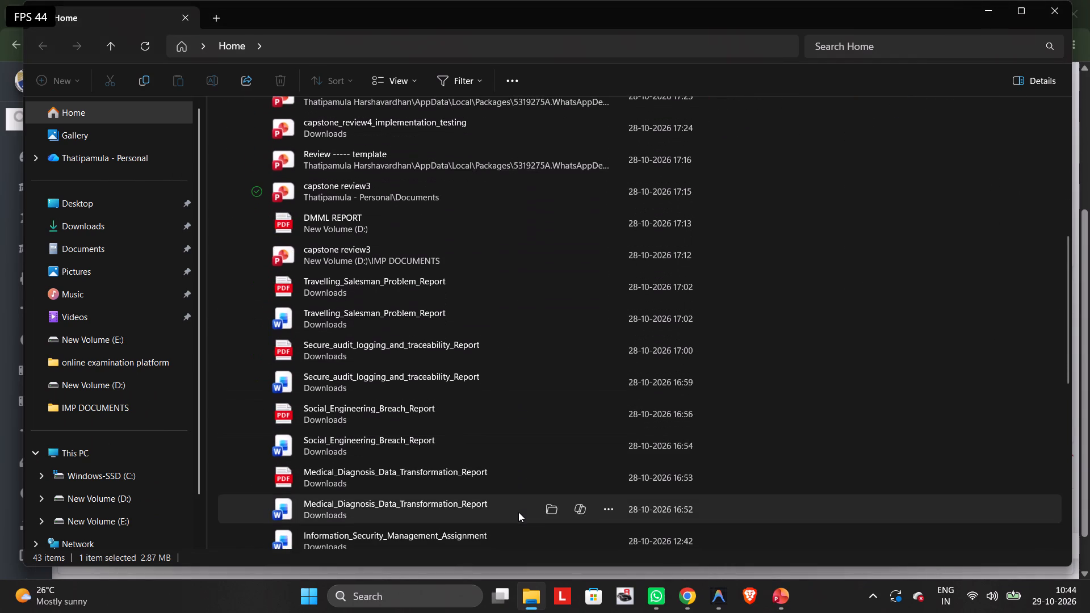
pyautogui.scroll(-5, 518, 512)
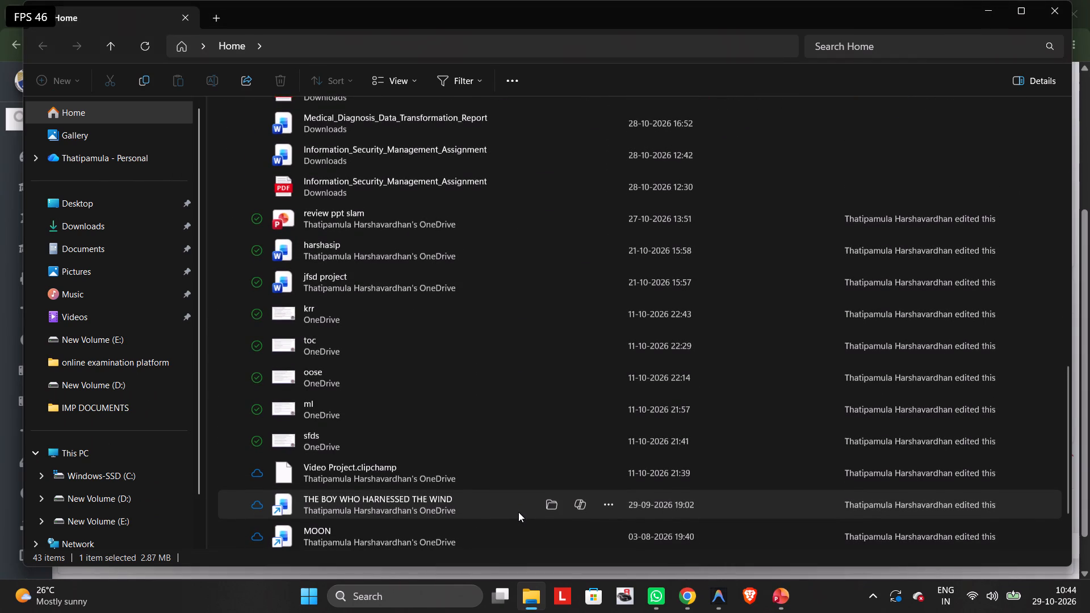
pyautogui.scroll(-3, 518, 512)
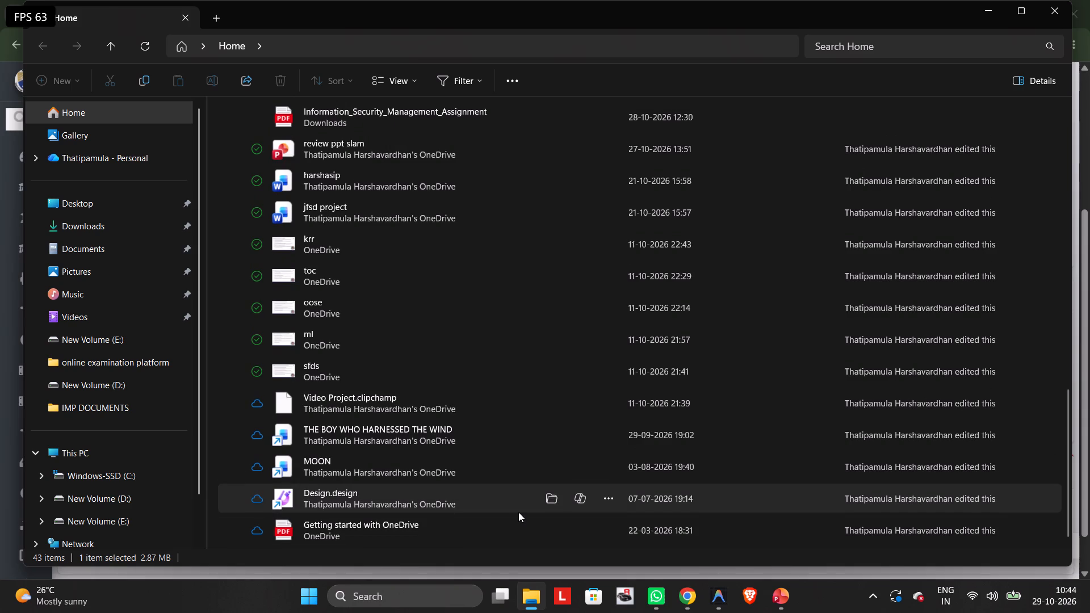
pyautogui.scroll(1, 421, 287)
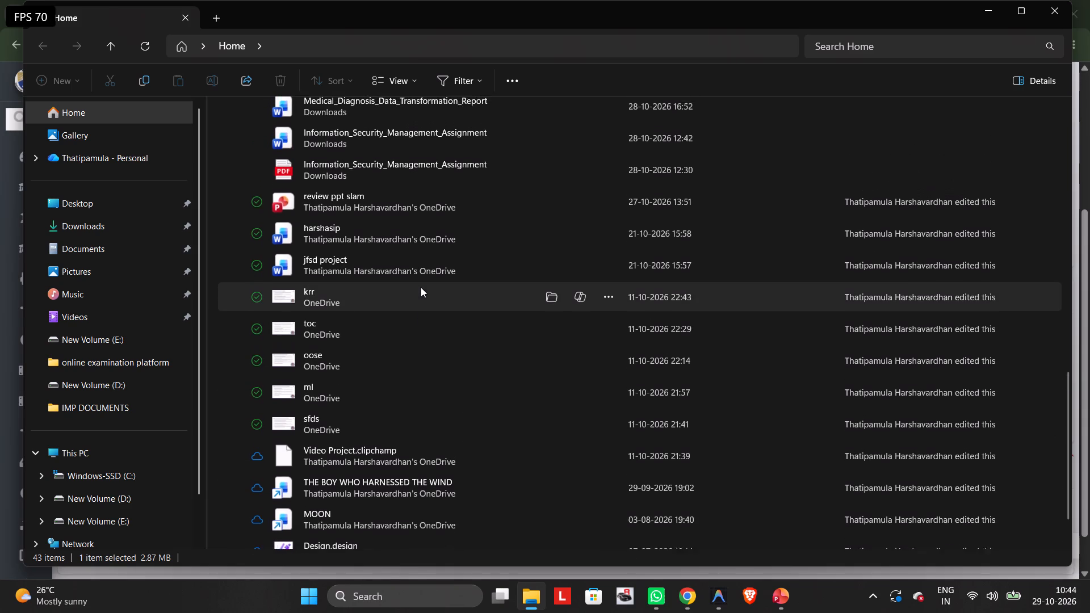
pyautogui.scroll(2, 421, 287)
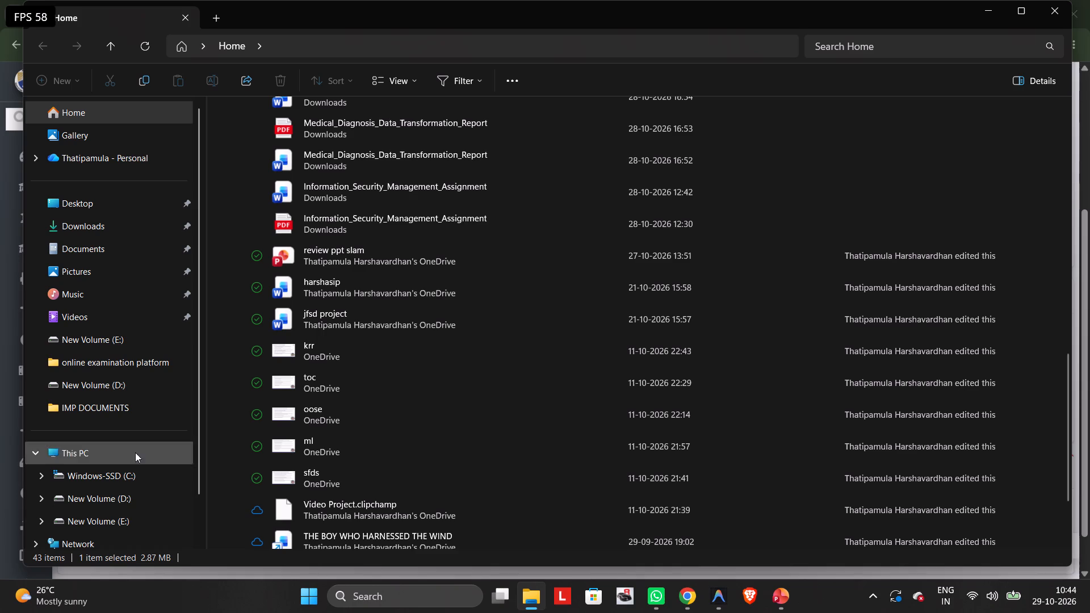
pyautogui.click(144, 472)
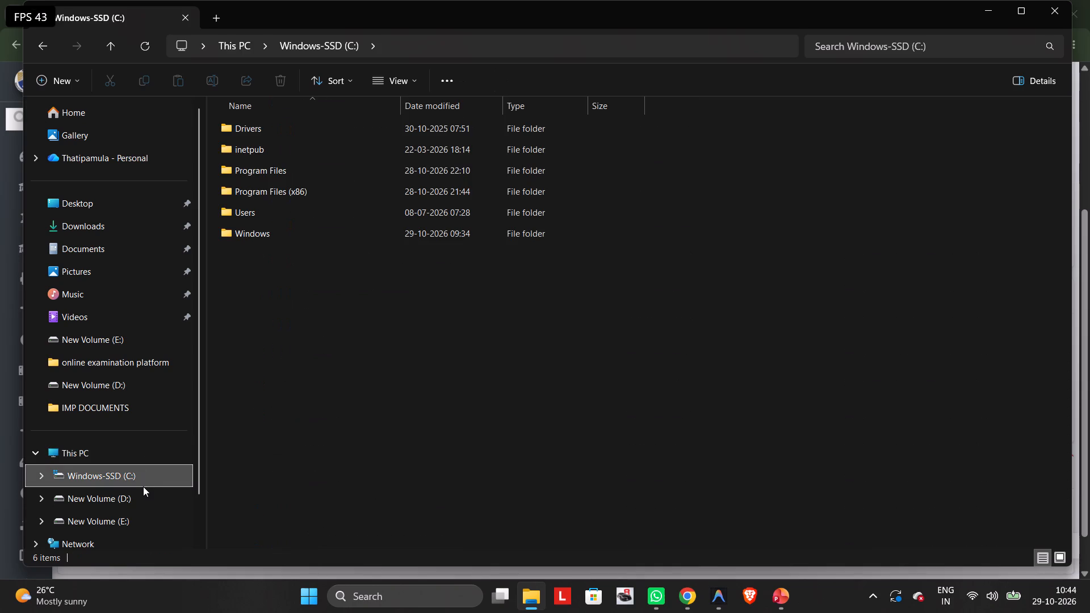
pyautogui.moveTo(143, 486); pyautogui.dragTo(144, 496)
pyautogui.click(144, 496)
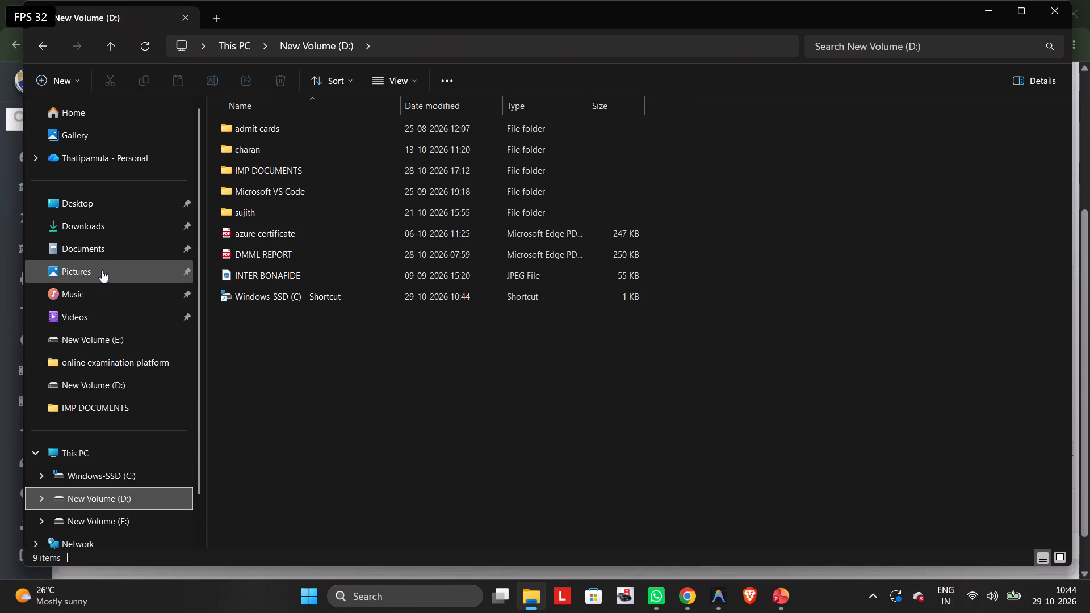
# Open the AI AAT2 PowerPoint presentation from the Downloads folder.
pyautogui.click(124, 231)
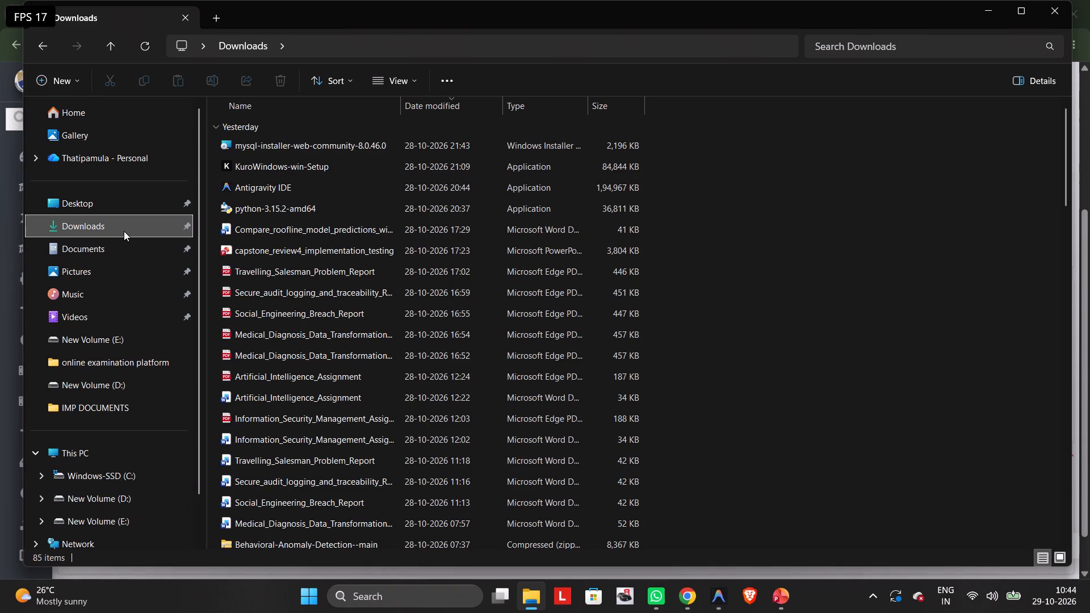
pyautogui.scroll(-2, 288, 428)
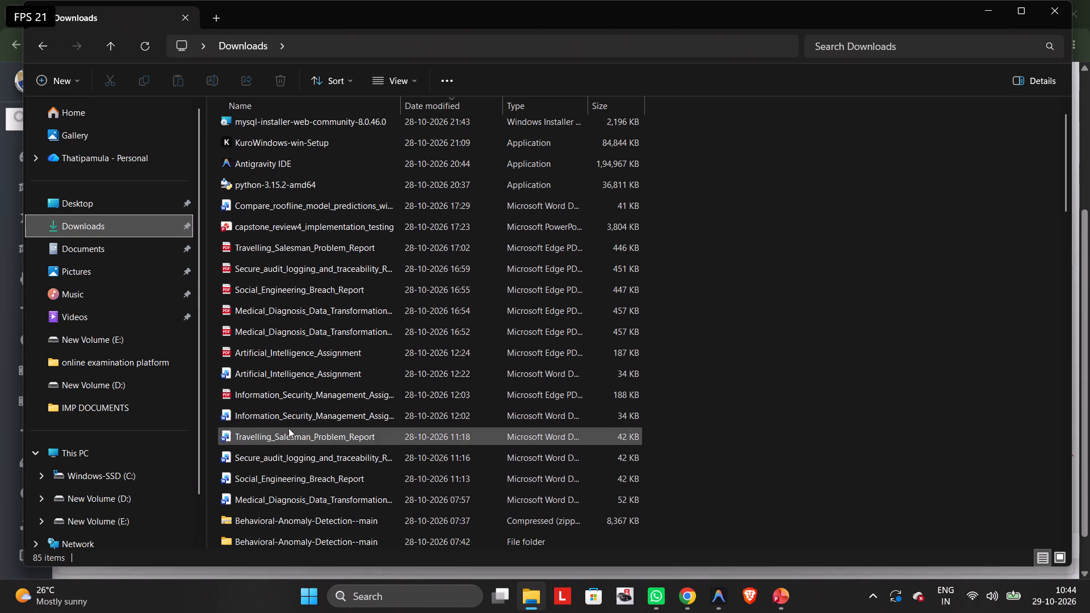
pyautogui.scroll(-4, 288, 428)
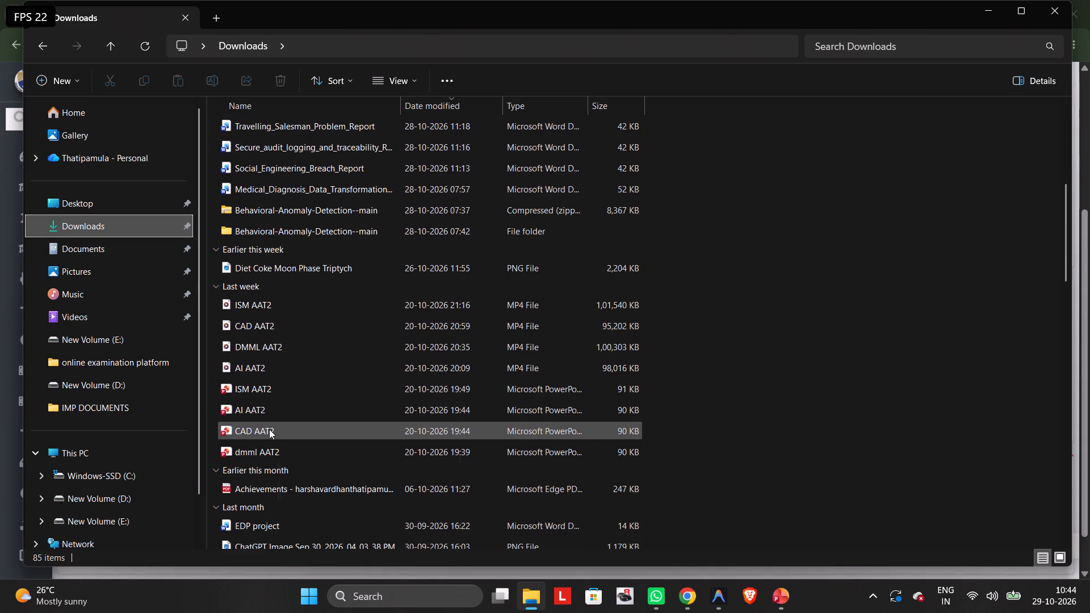
pyautogui.doubleClick(246, 412)
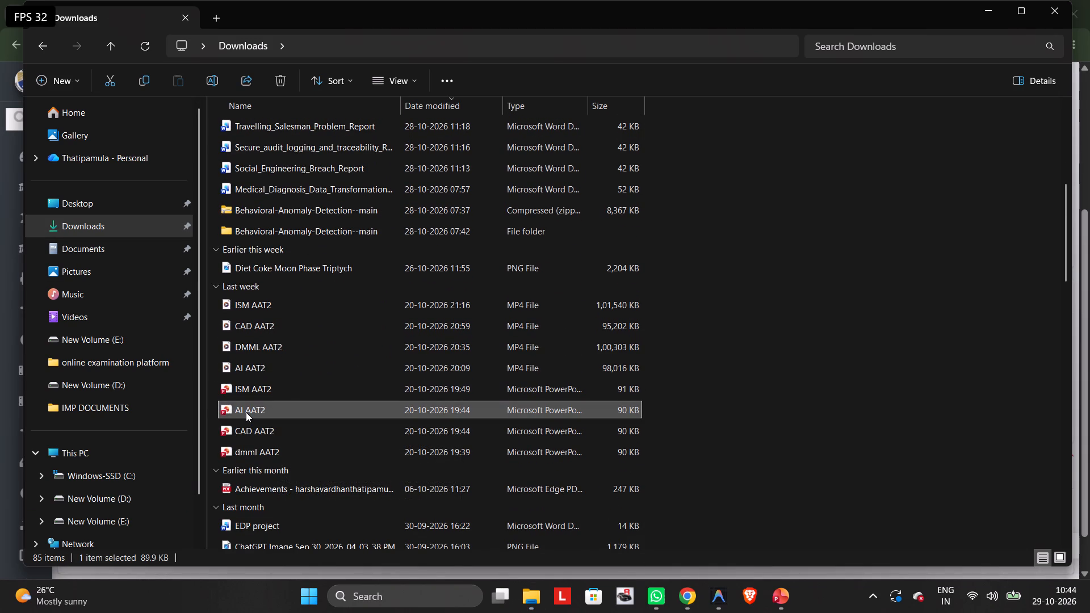
pyautogui.doubleClick(246, 412)
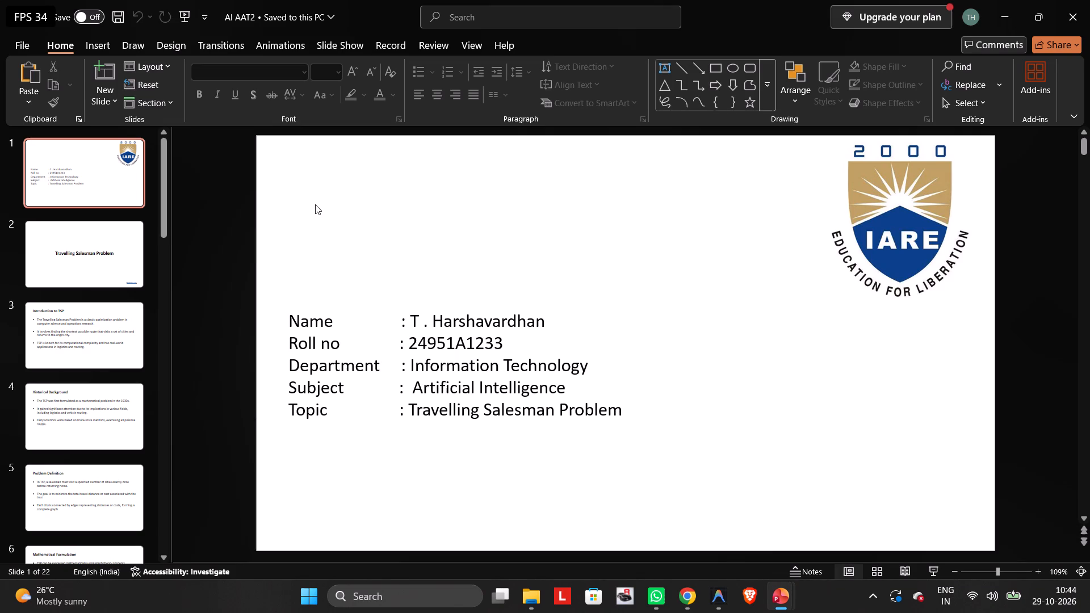
# Replace the roofline presentation's blank first slide with a copy of the student-details cover slide from AI AAT2.
pyautogui.click(140, 185)
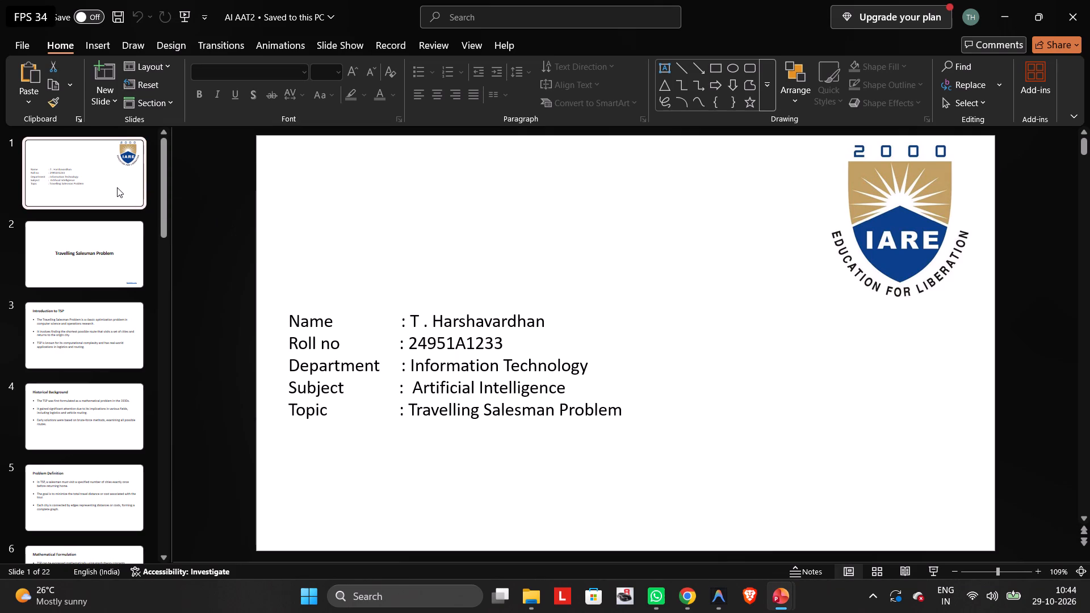
pyautogui.rightClick(117, 187)
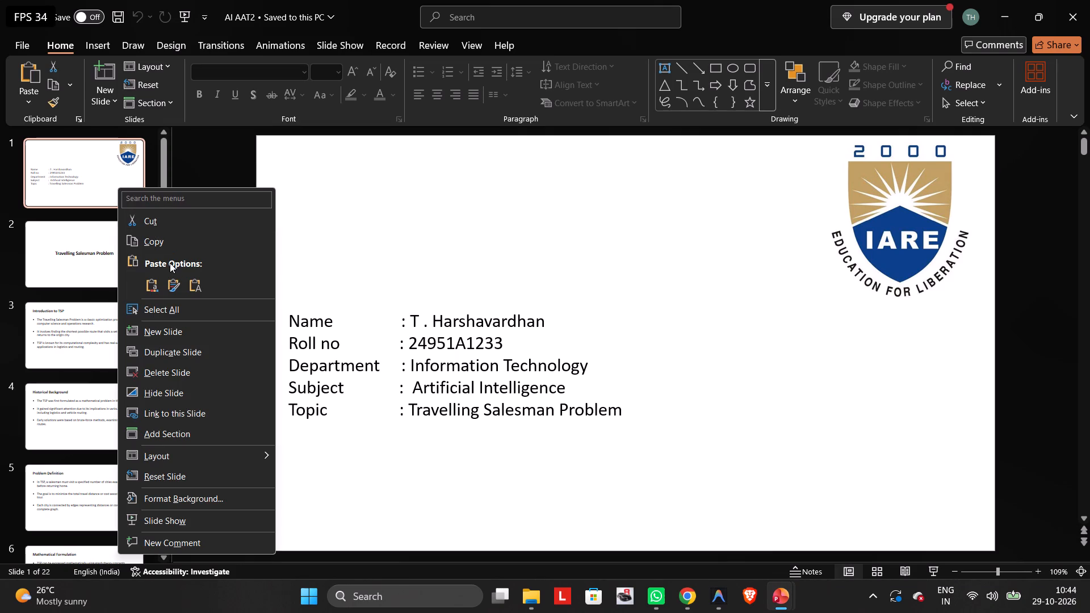
pyautogui.click(177, 246)
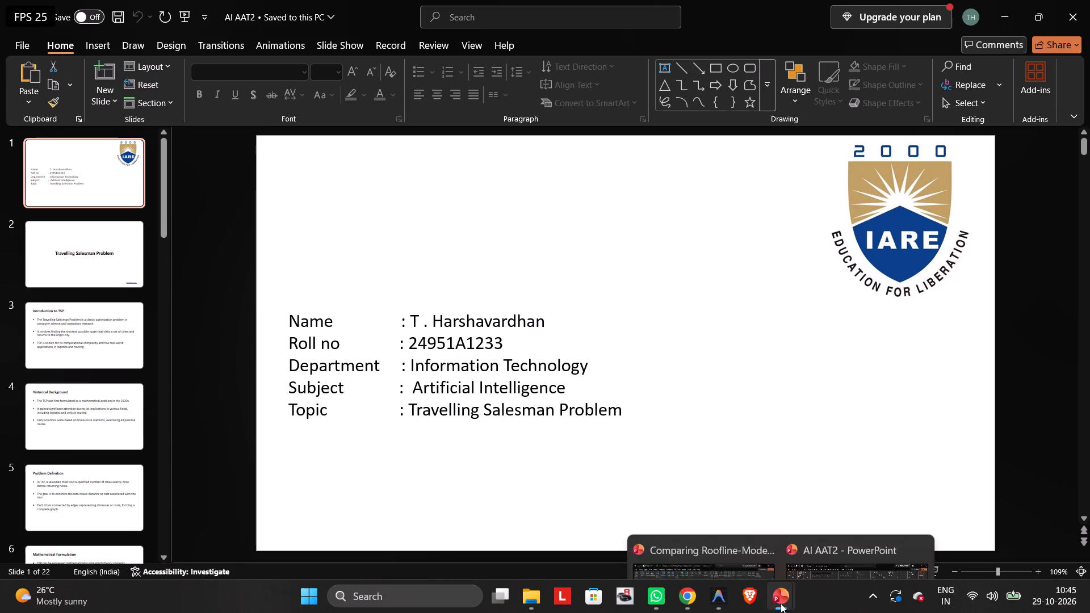
pyautogui.click(721, 516)
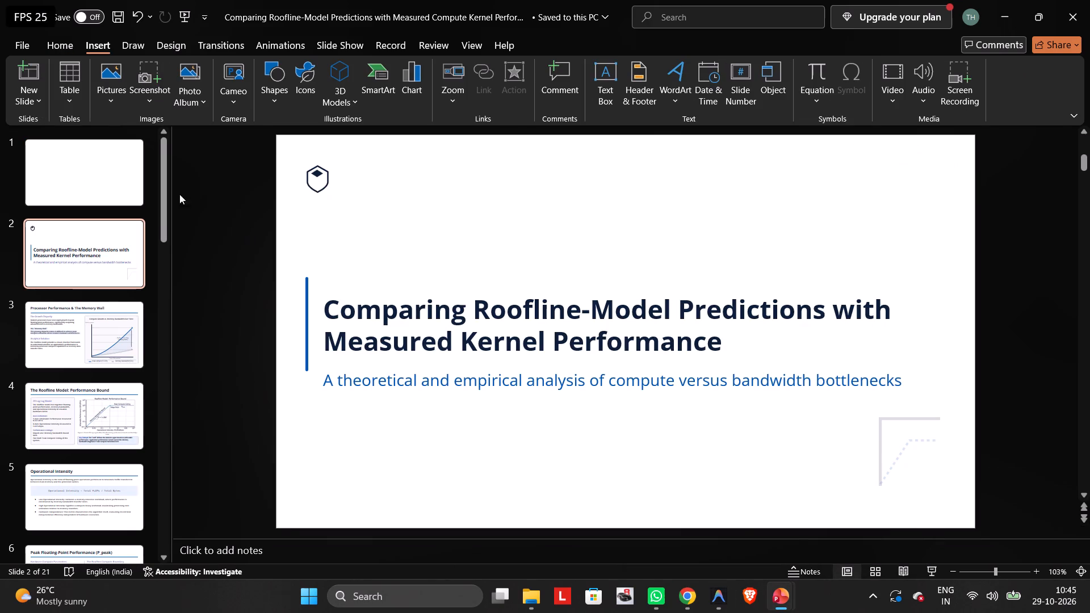
pyautogui.click(62, 184)
pyautogui.hotkey('ctrl', 'v')
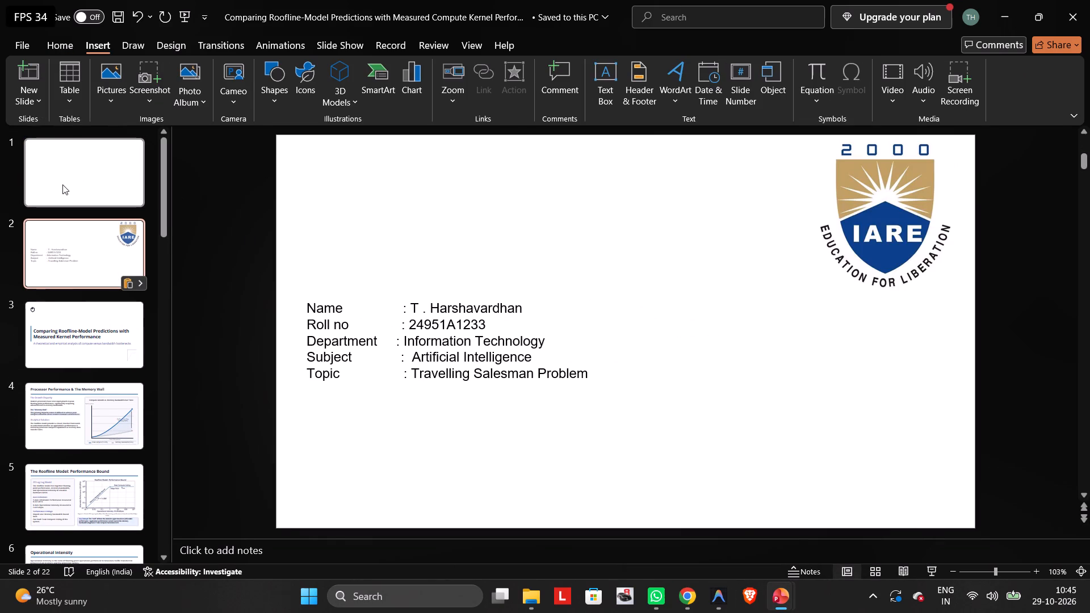
pyautogui.rightClick(73, 186)
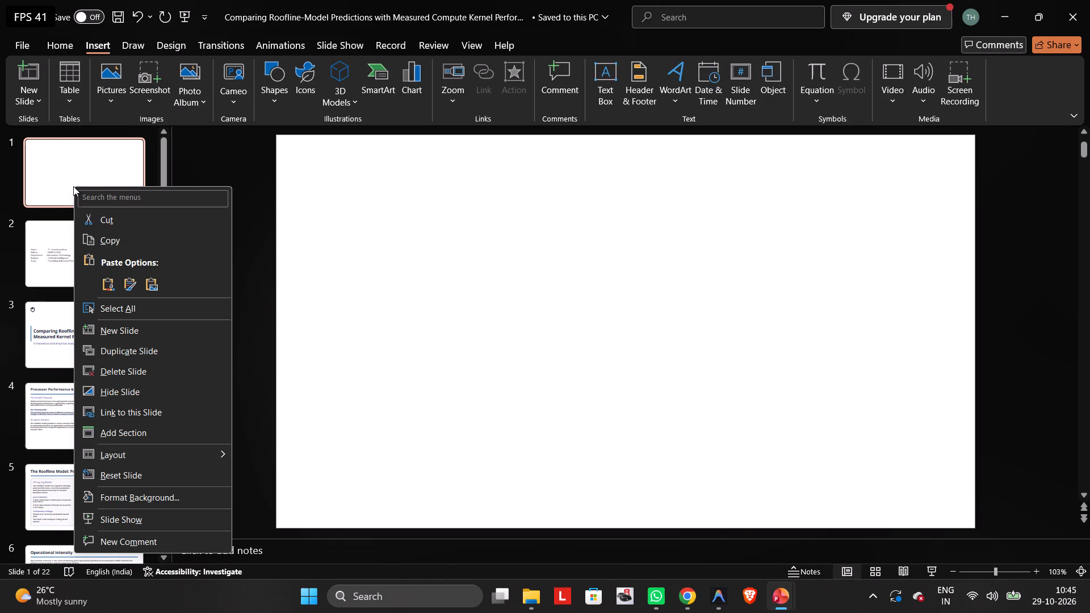
pyautogui.click(107, 228)
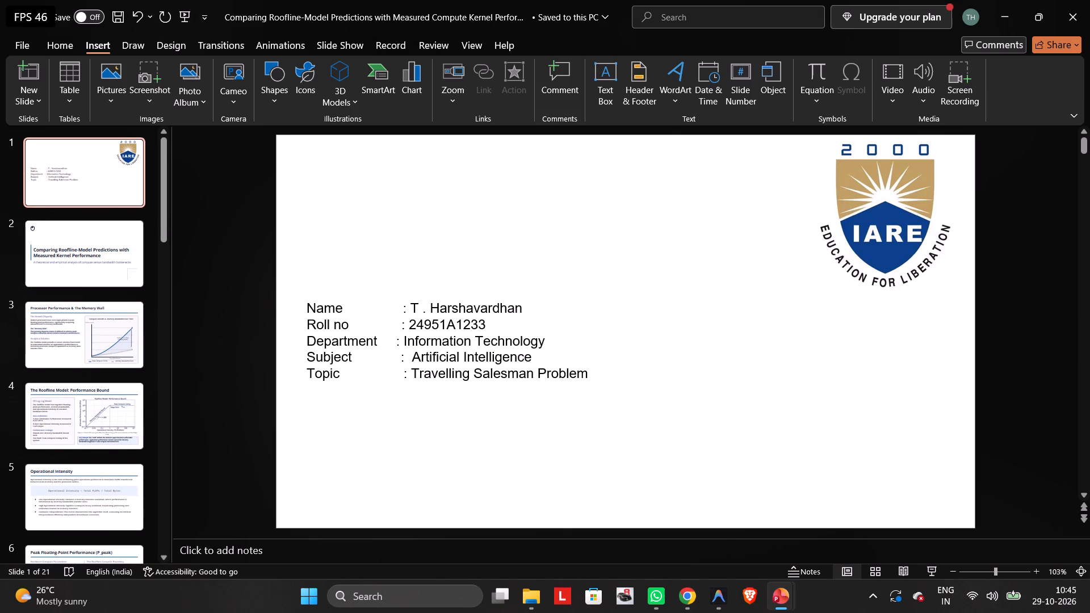
# Delete the topic text after the Topic label on the roofline presentation's cover slide.
pyautogui.click(588, 375)
pyautogui.press('BackSpace')
pyautogui.press('BackSpace')
pyautogui.press('BackSpace')
pyautogui.press('BackSpace')
pyautogui.press('BackSpace')
pyautogui.press('BackSpace')
pyautogui.press('BackSpace')
pyautogui.press('BackSpace')
pyautogui.press('BackSpace')
pyautogui.press('BackSpace')
pyautogui.press('BackSpace')
pyautogui.press('BackSpace')
pyautogui.press('BackSpace')
pyautogui.press('BackSpace')
pyautogui.press('BackSpace')
pyautogui.press('BackSpace')
pyautogui.press('BackSpace')
pyautogui.press('BackSpace')
pyautogui.press('BackSpace')
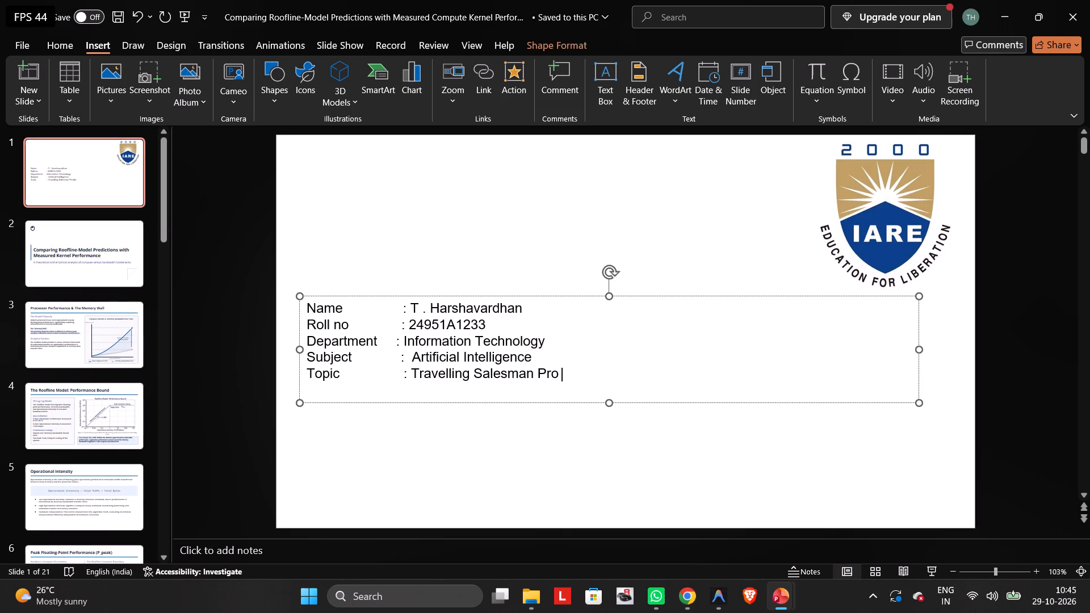
pyautogui.press('BackSpace')
pyautogui.press('BackSpace')
pyautogui.press('BackSpace')
pyautogui.press('BackSpace')
pyautogui.press('BackSpace')
pyautogui.press('BackSpace')
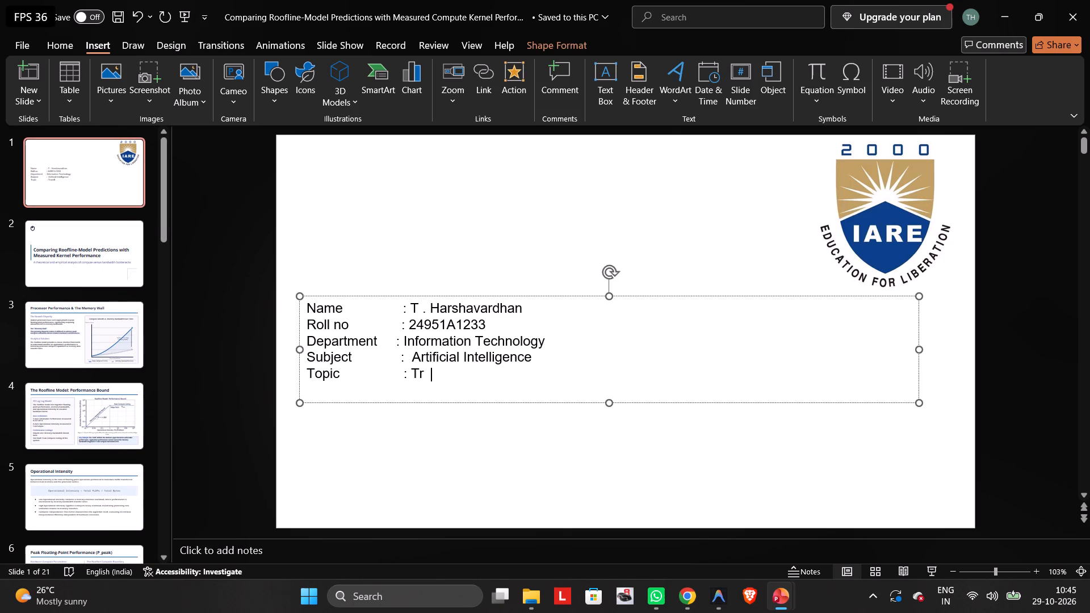
pyautogui.press('BackSpace')
pyautogui.press('BackSpace')
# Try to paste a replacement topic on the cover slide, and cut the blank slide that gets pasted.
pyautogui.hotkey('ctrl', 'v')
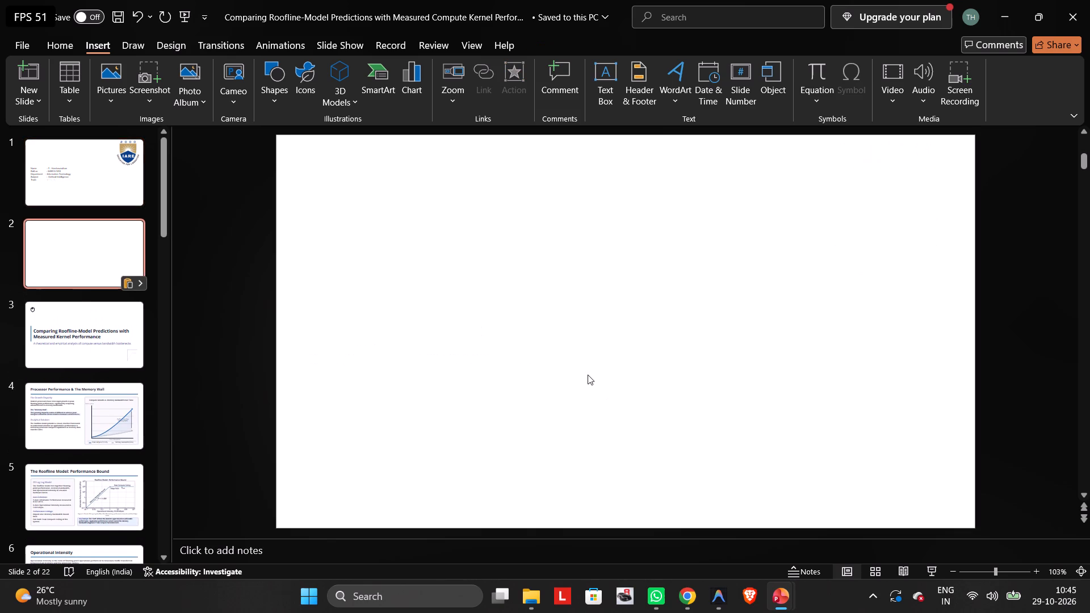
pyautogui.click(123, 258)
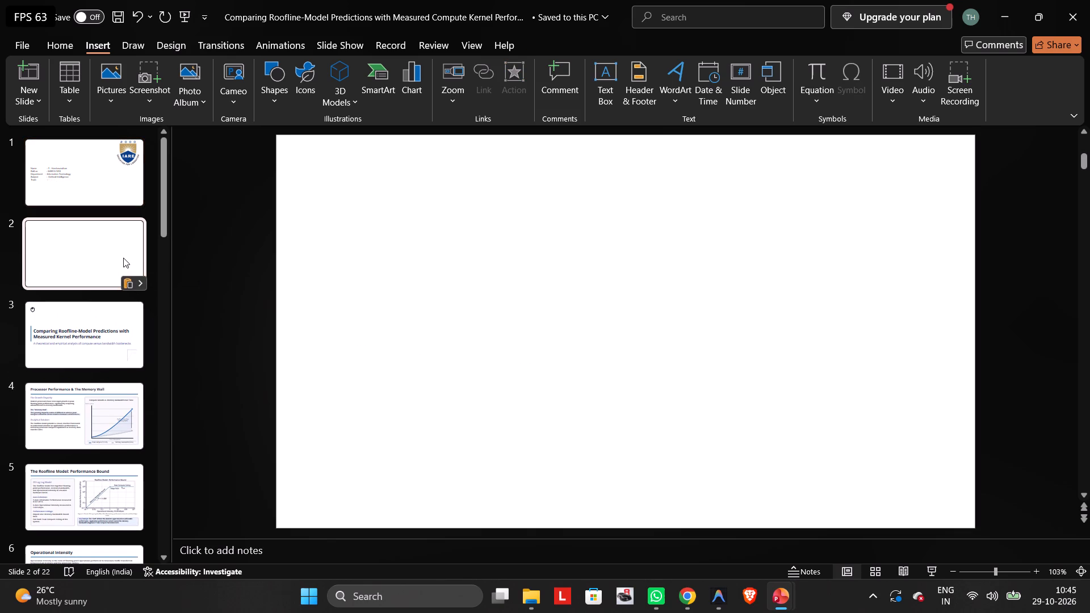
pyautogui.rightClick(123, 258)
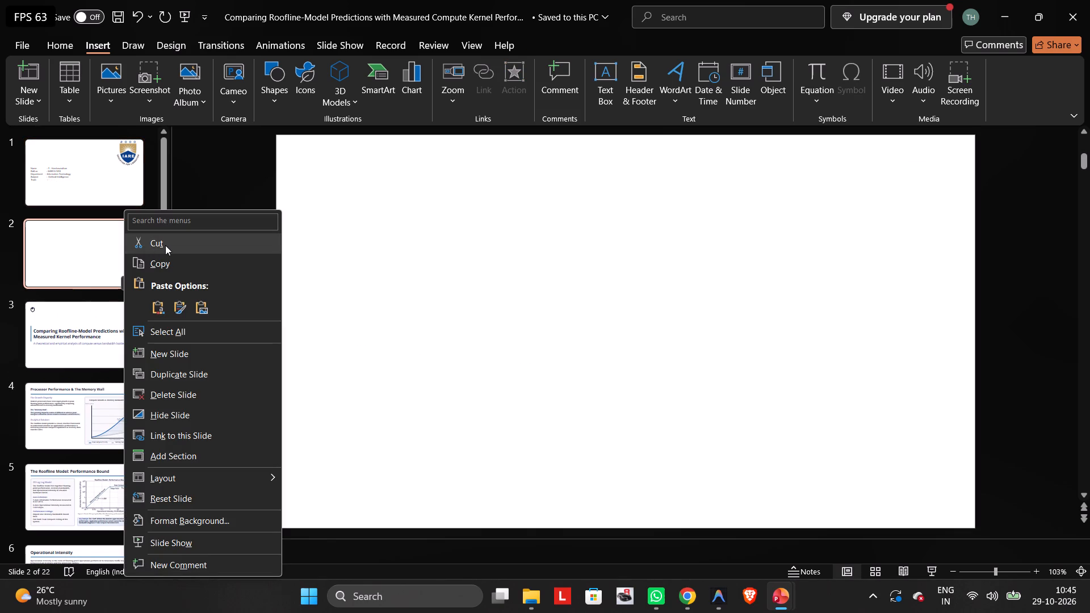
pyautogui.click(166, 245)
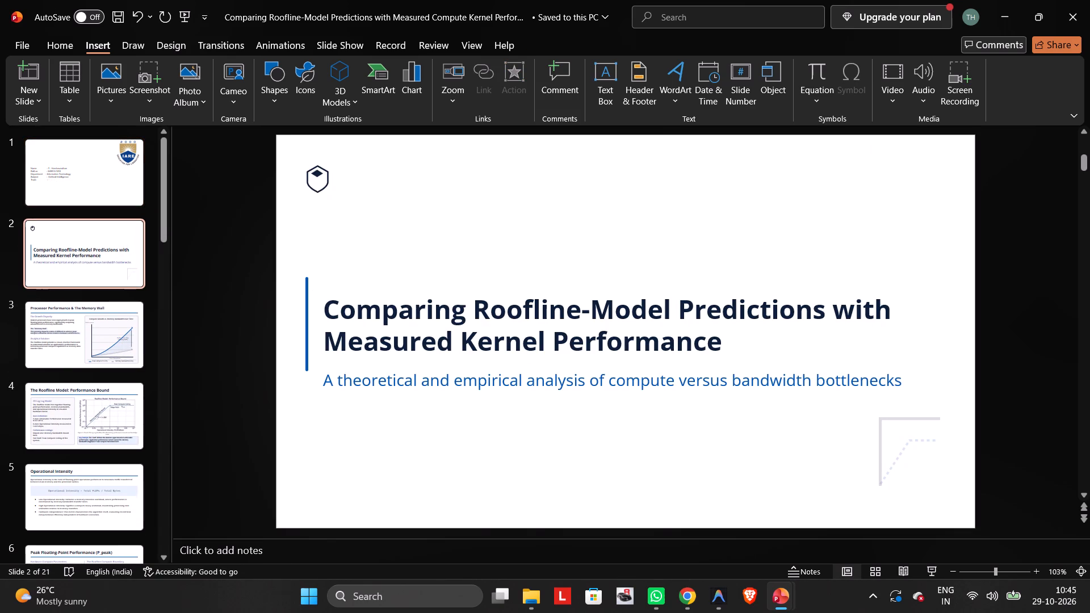
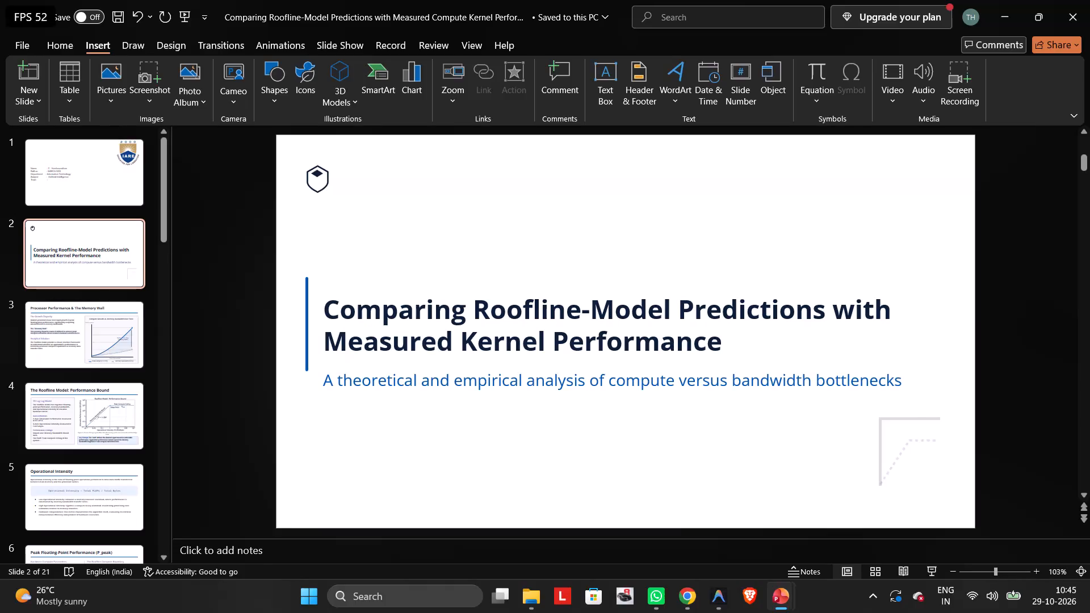
# Copy the title "Comparing Roofline-Model Predictions with Measured Kernel Performance" from slide 2 and paste it after the Topic label on the cover slide.
pyautogui.moveTo(324, 302); pyautogui.dragTo(667, 367)
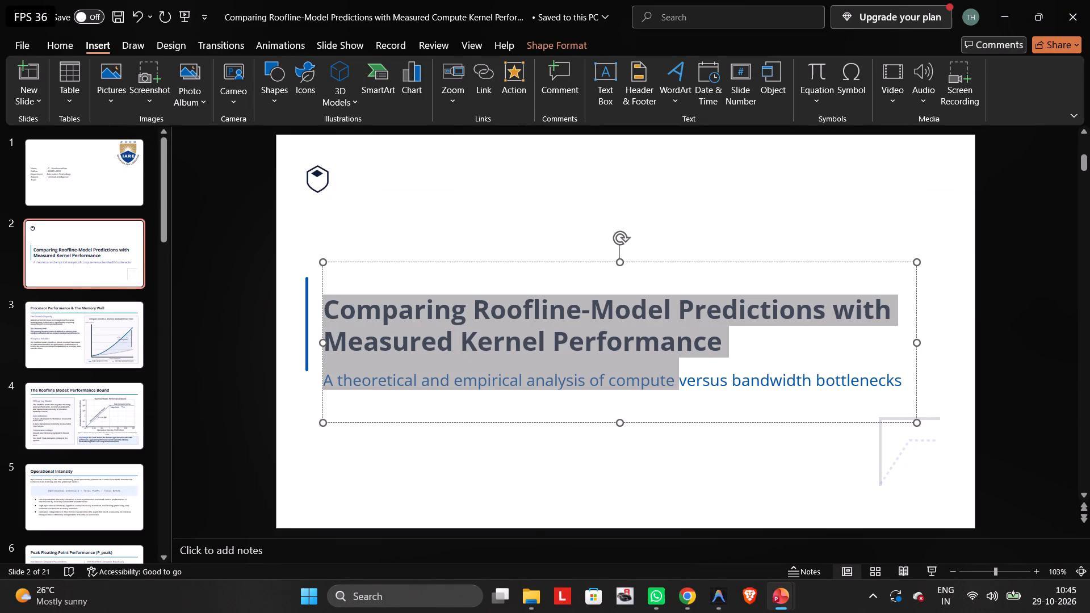
pyautogui.moveTo(667, 367); pyautogui.dragTo(796, 350)
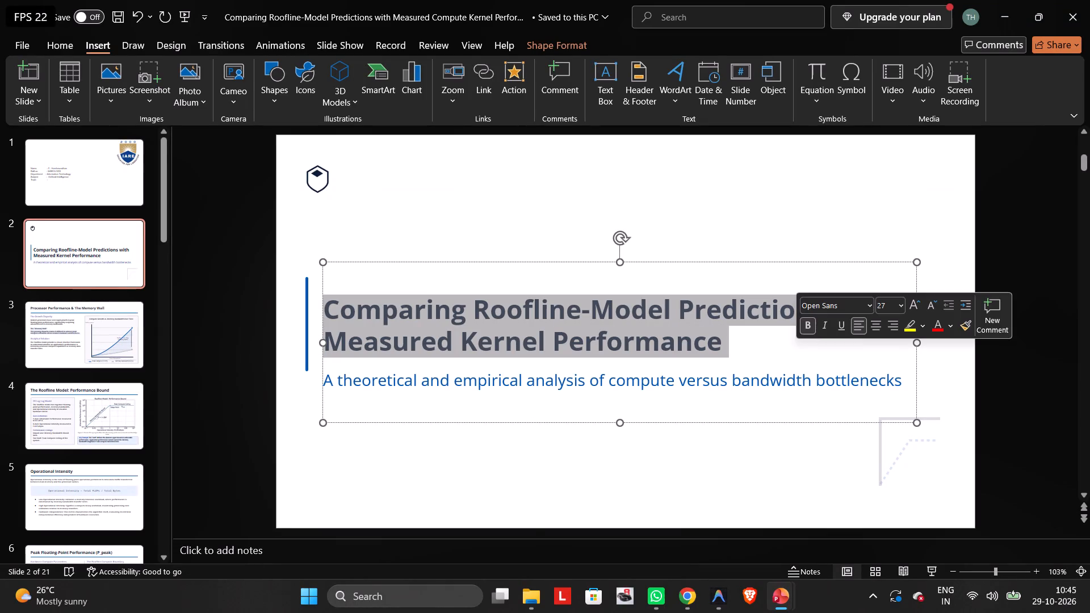
pyautogui.hotkey('ctrl', 'c')
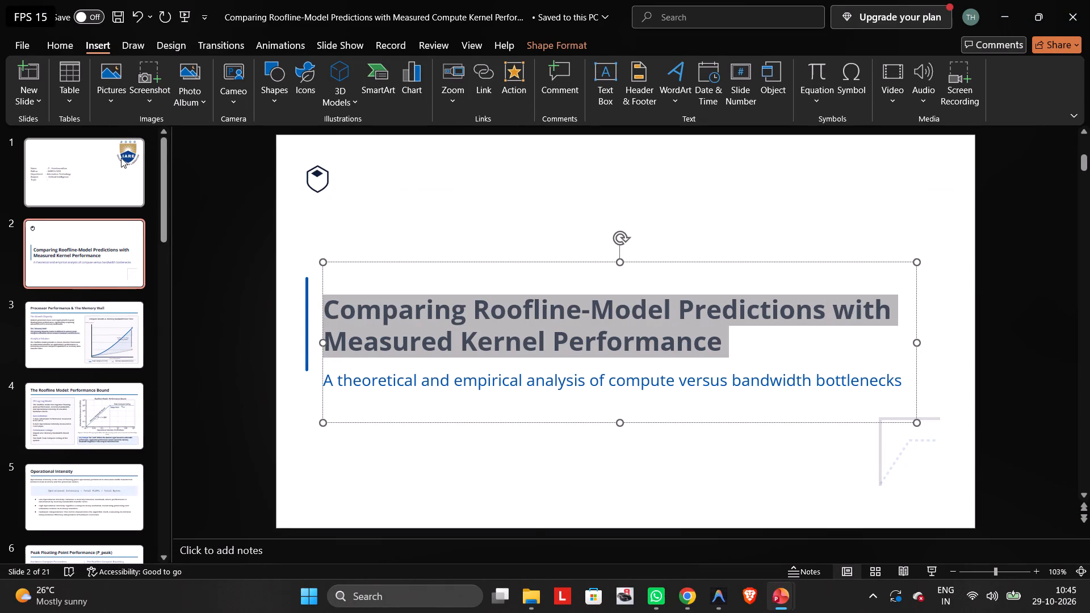
pyautogui.click(102, 164)
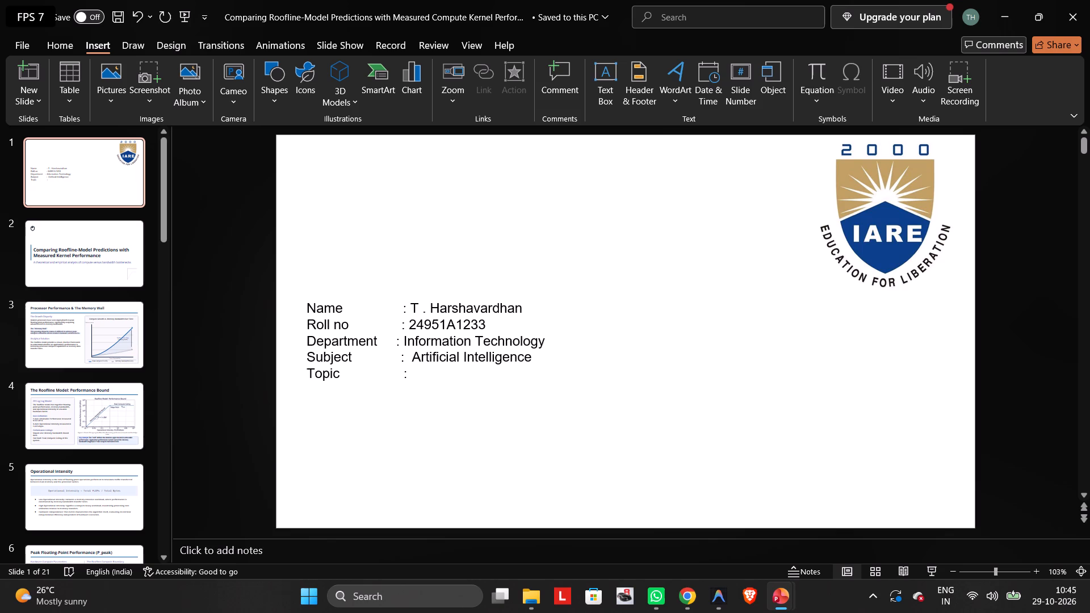
pyautogui.click(420, 373)
pyautogui.hotkey('ctrl', 'v')
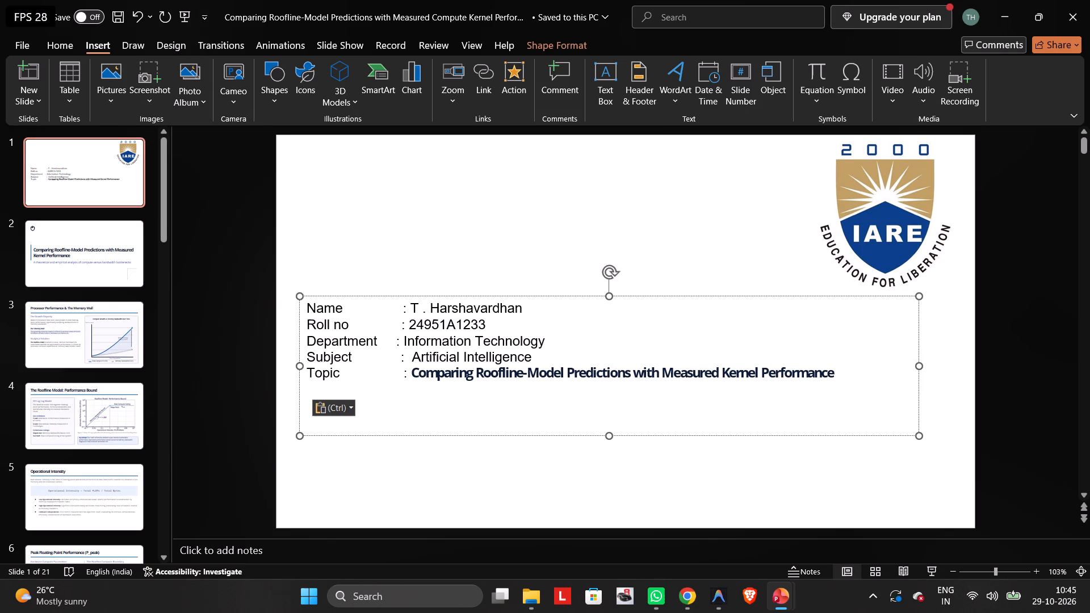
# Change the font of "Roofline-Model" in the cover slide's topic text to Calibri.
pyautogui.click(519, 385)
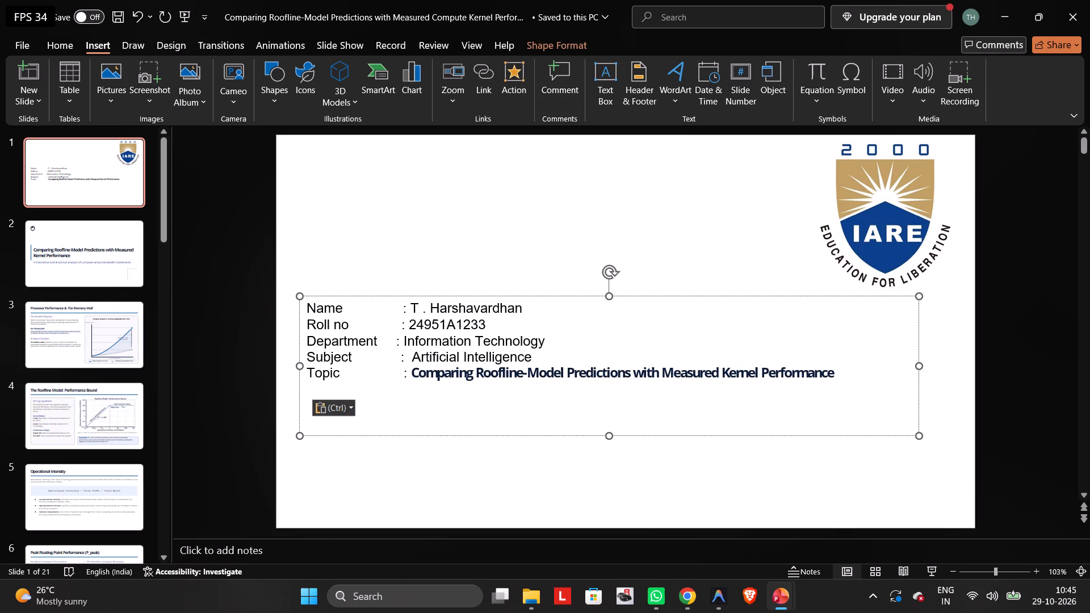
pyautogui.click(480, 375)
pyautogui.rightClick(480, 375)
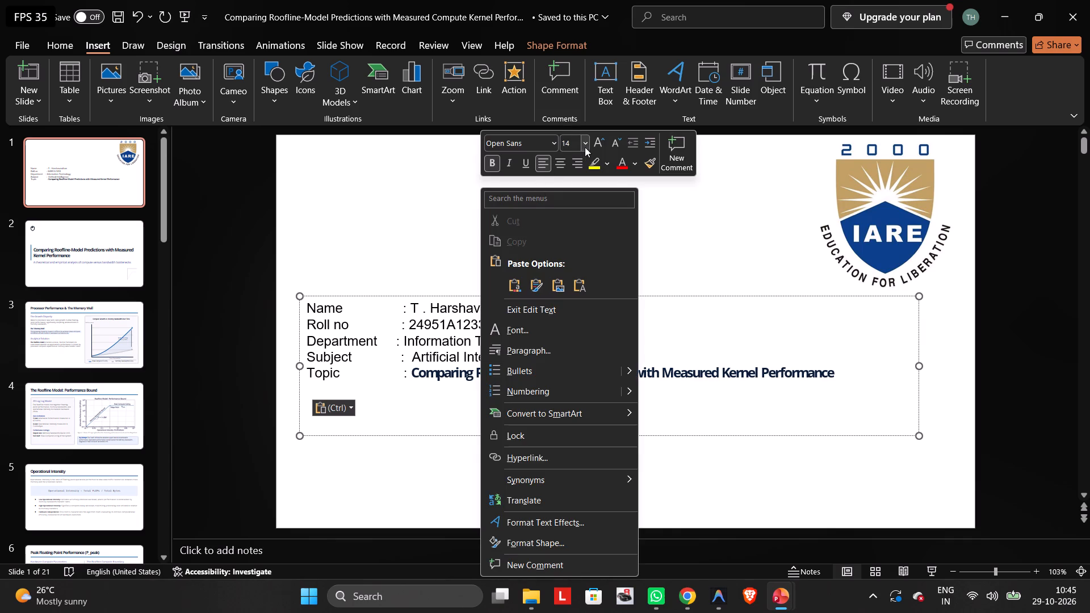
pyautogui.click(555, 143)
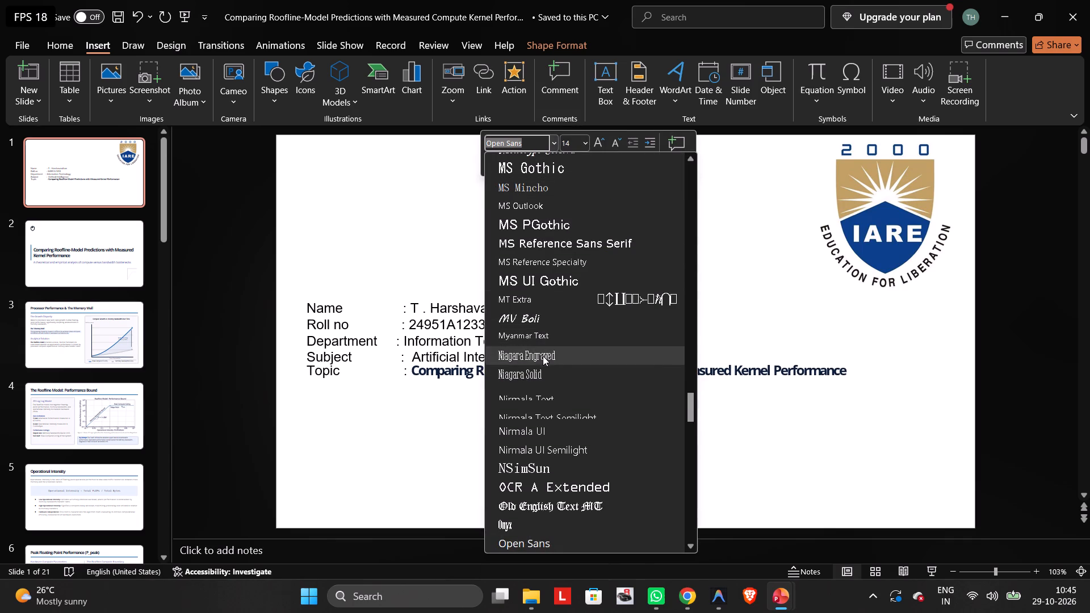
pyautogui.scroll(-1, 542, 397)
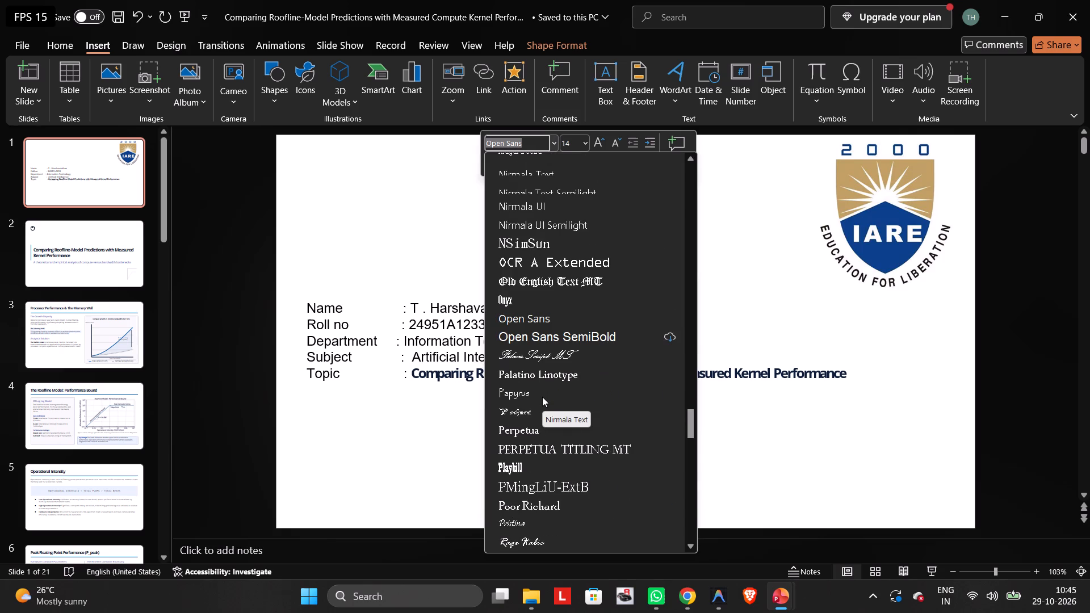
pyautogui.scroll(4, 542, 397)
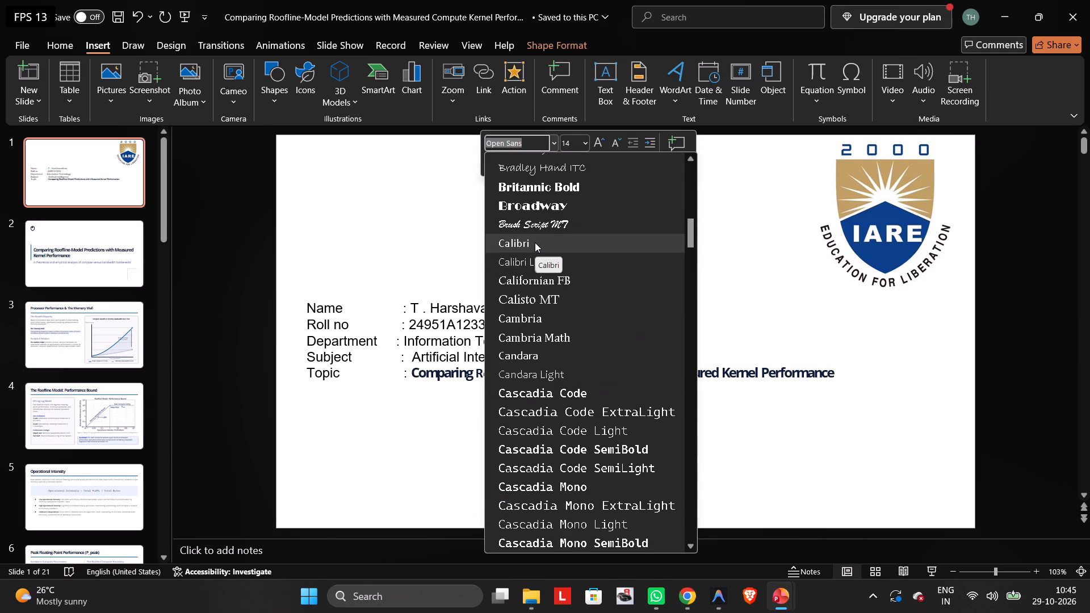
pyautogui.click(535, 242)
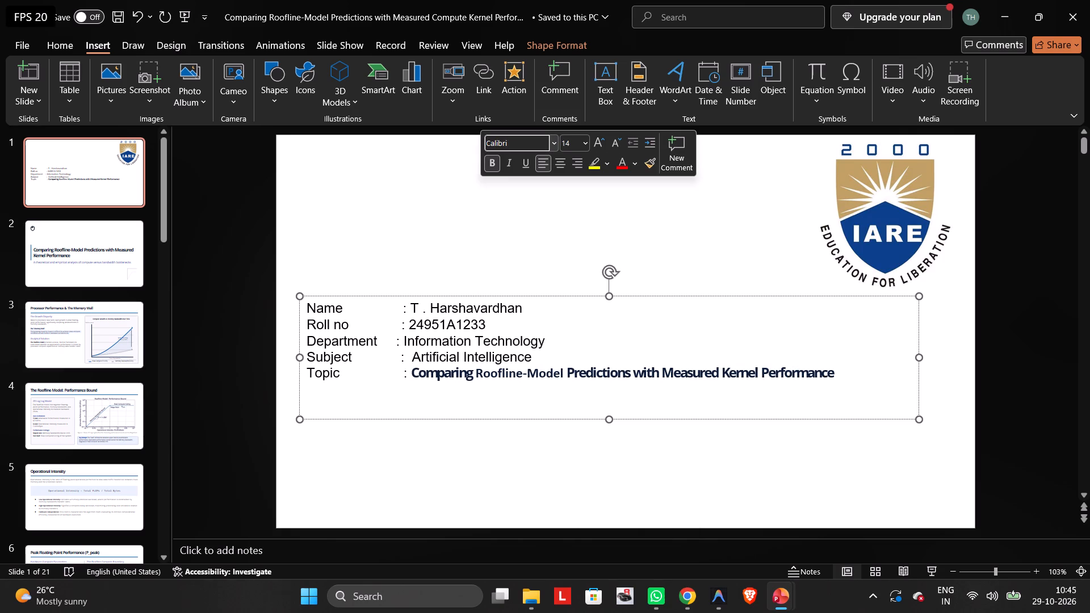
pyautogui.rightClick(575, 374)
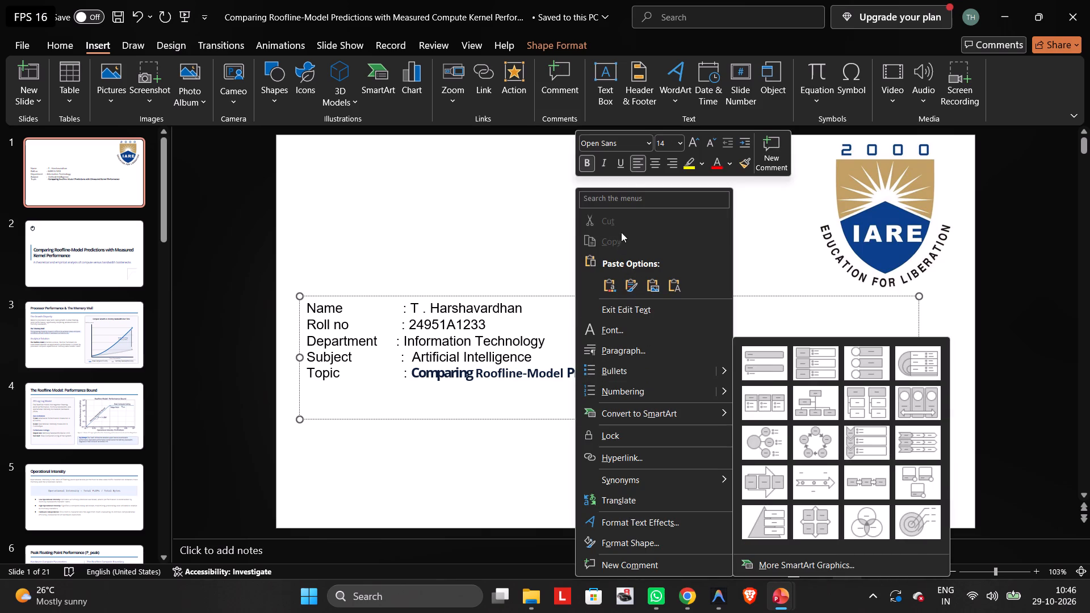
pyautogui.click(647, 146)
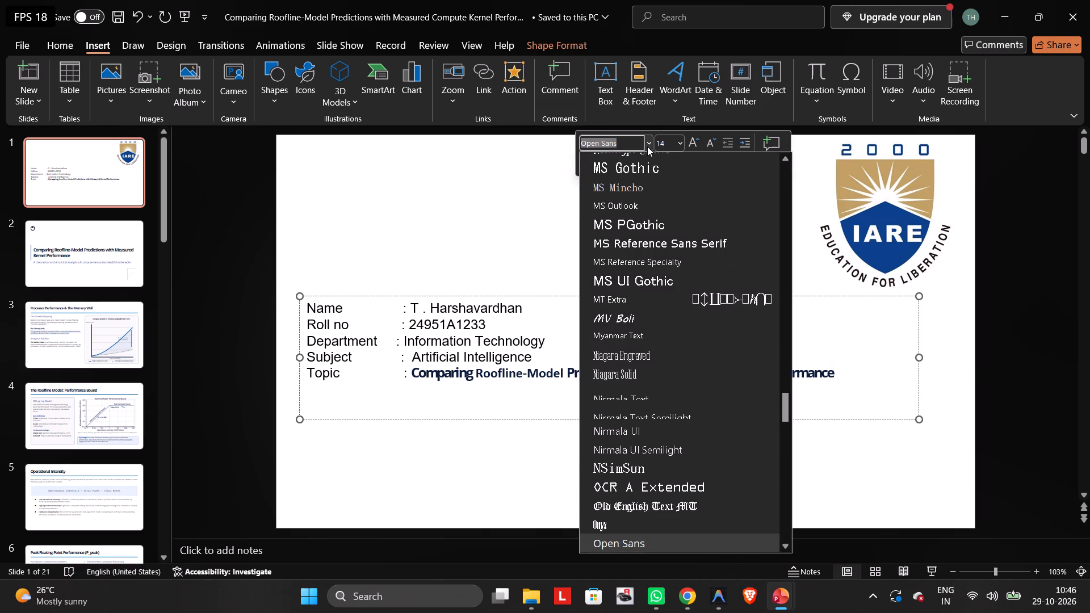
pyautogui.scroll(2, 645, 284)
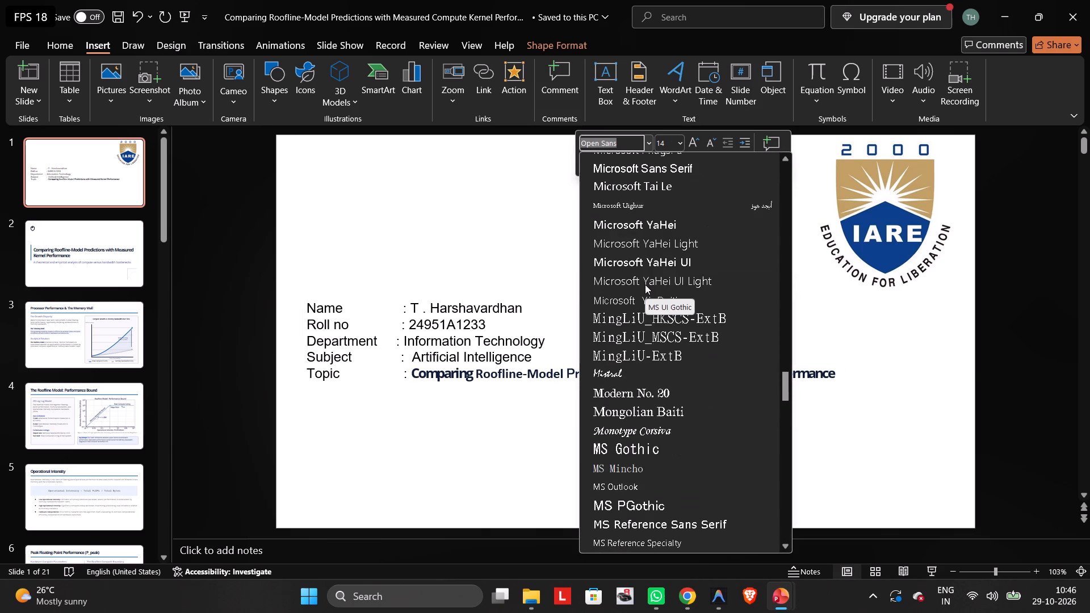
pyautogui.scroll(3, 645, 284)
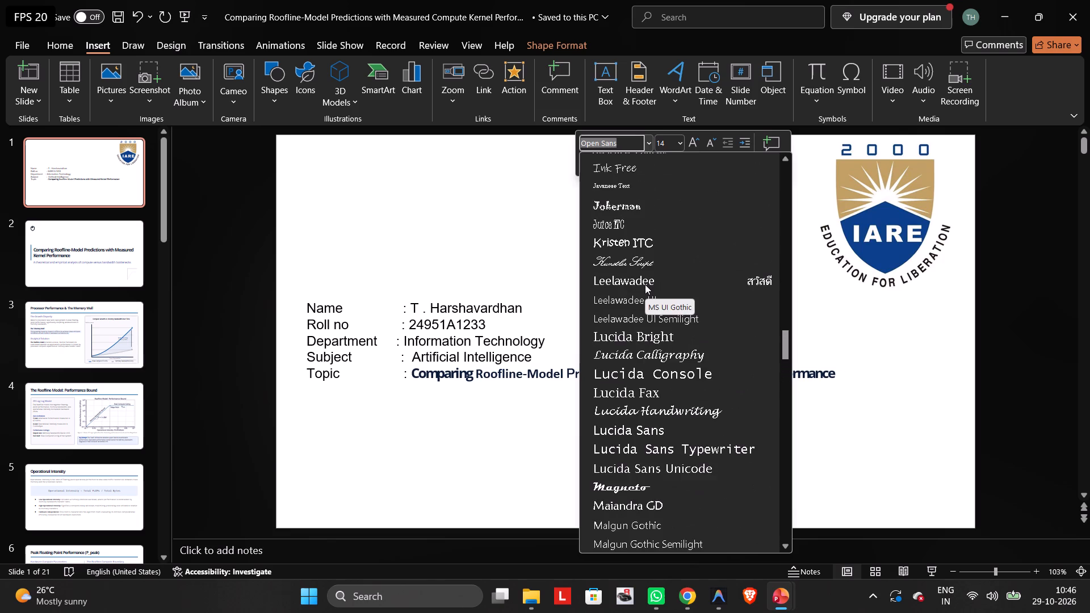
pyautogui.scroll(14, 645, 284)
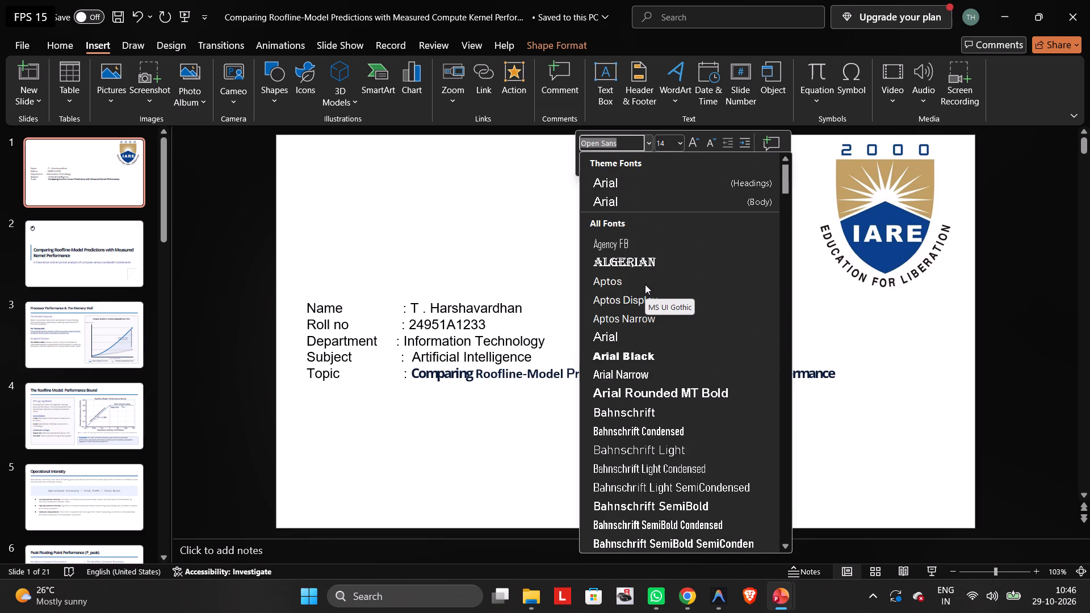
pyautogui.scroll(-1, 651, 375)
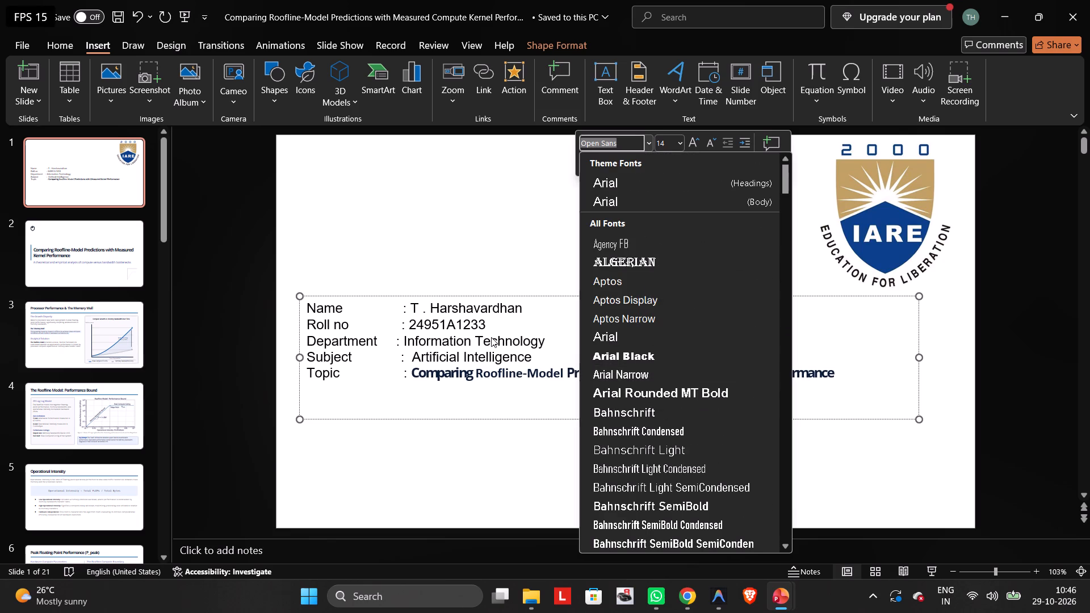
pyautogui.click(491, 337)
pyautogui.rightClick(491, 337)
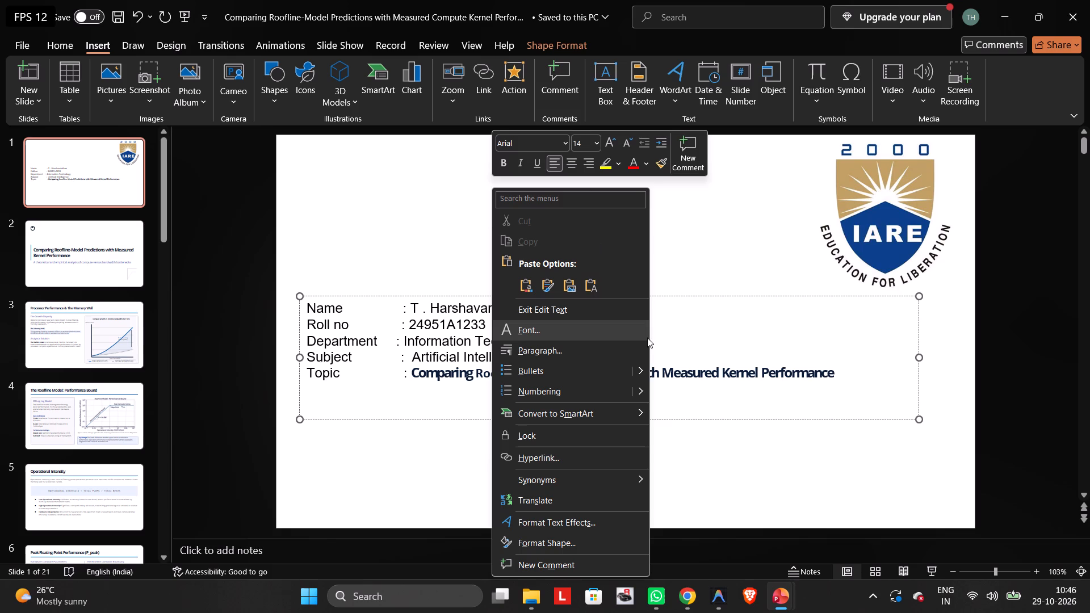
# Set the word "Measured" in the cover slide's topic text to Arial (Headings) at size 12.
pyautogui.click(706, 373)
pyautogui.rightClick(706, 373)
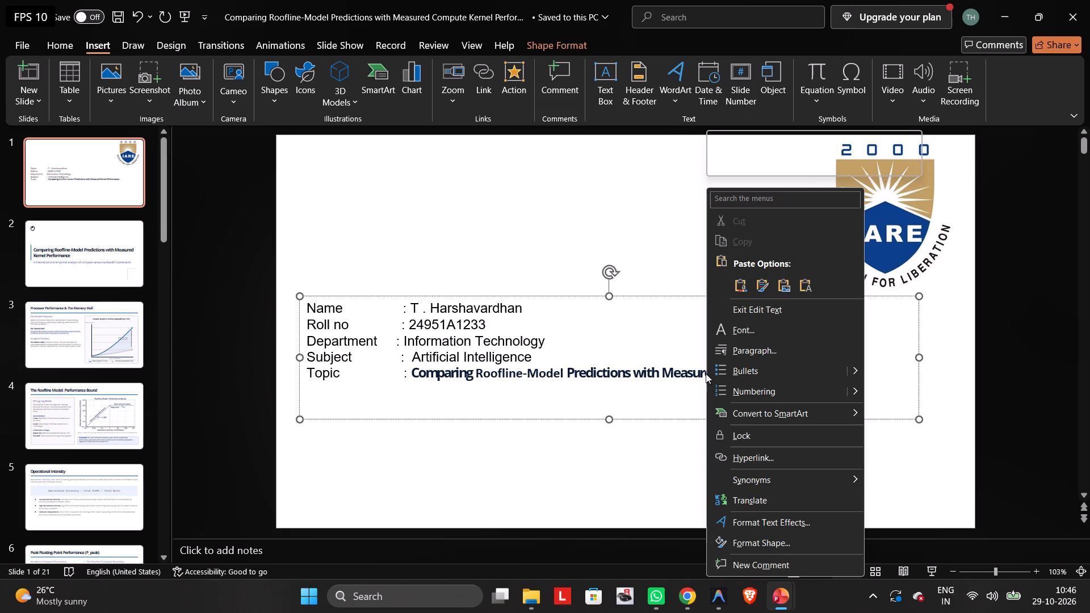
pyautogui.click(753, 140)
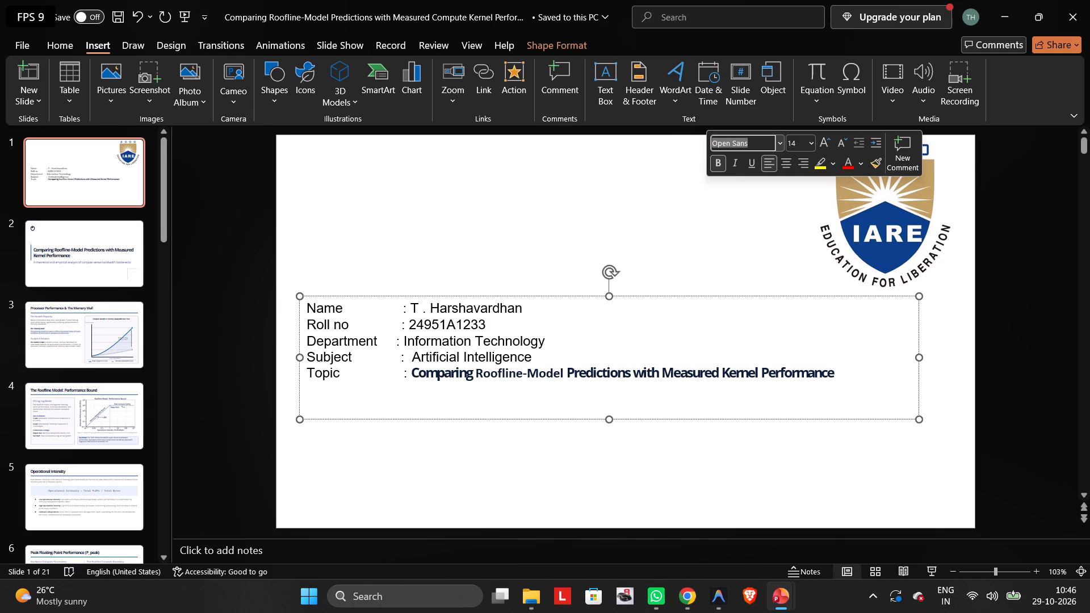
pyautogui.press('a')
pyautogui.press('Return')
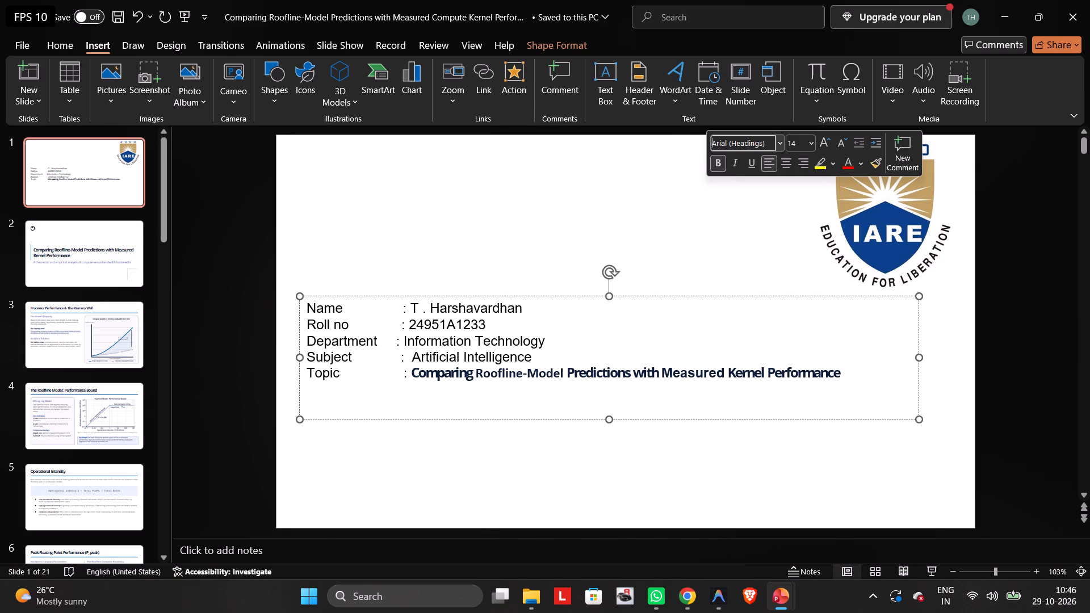
pyautogui.click(814, 141)
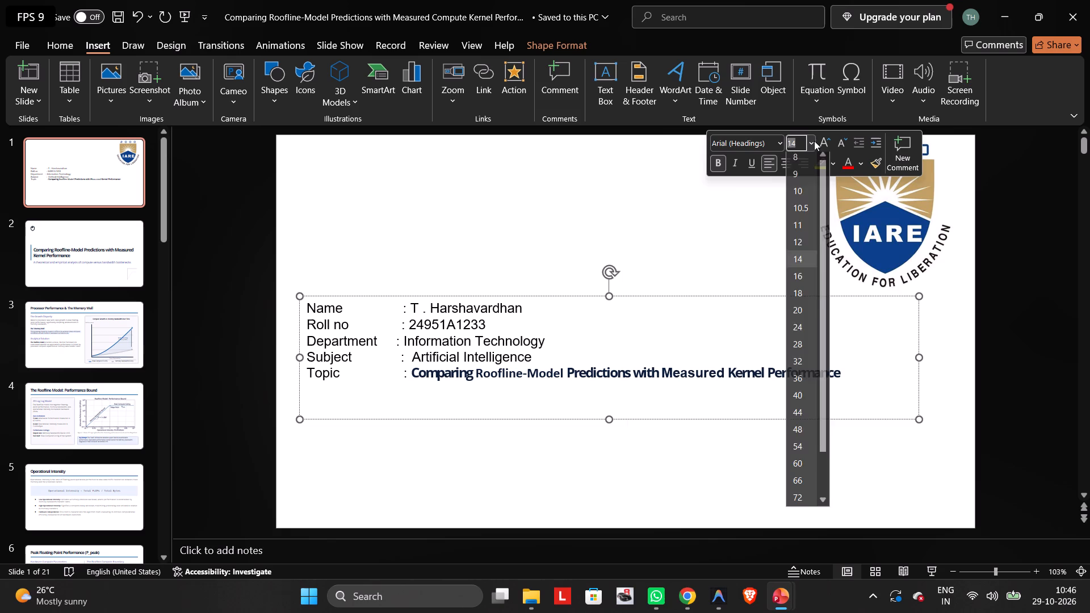
pyautogui.click(805, 250)
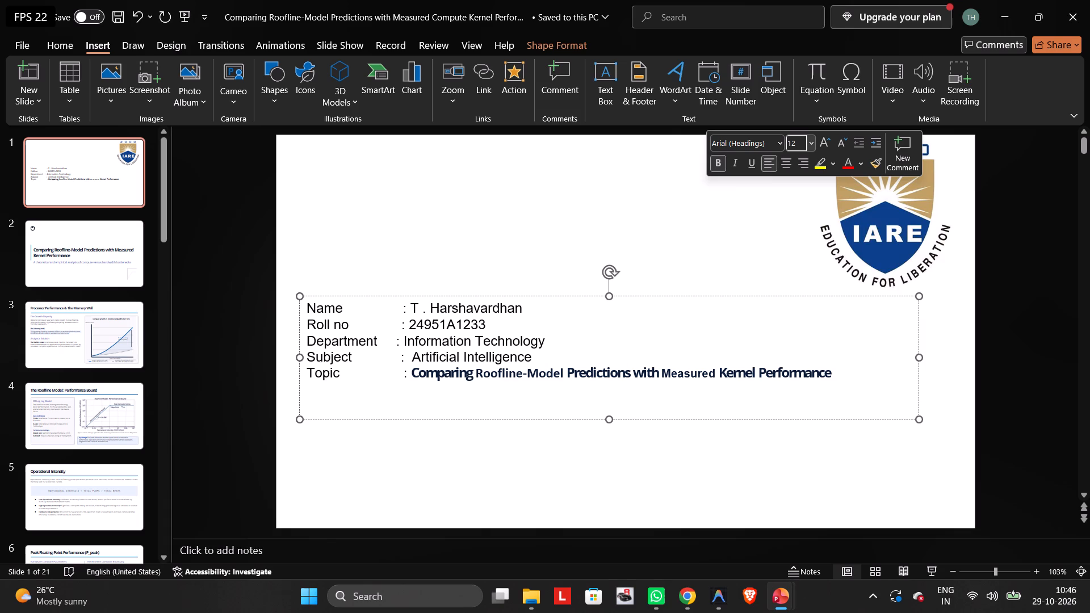
# Set the entire topic text on the cover slide to the Arial (Body) font.
pyautogui.moveTo(413, 368); pyautogui.dragTo(581, 393)
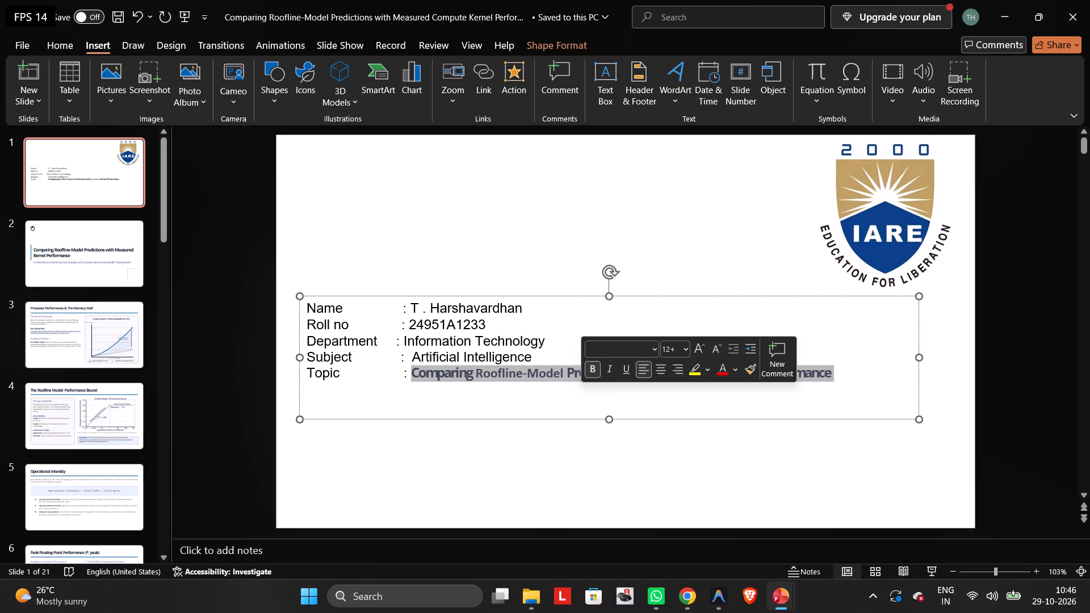
pyautogui.click(653, 347)
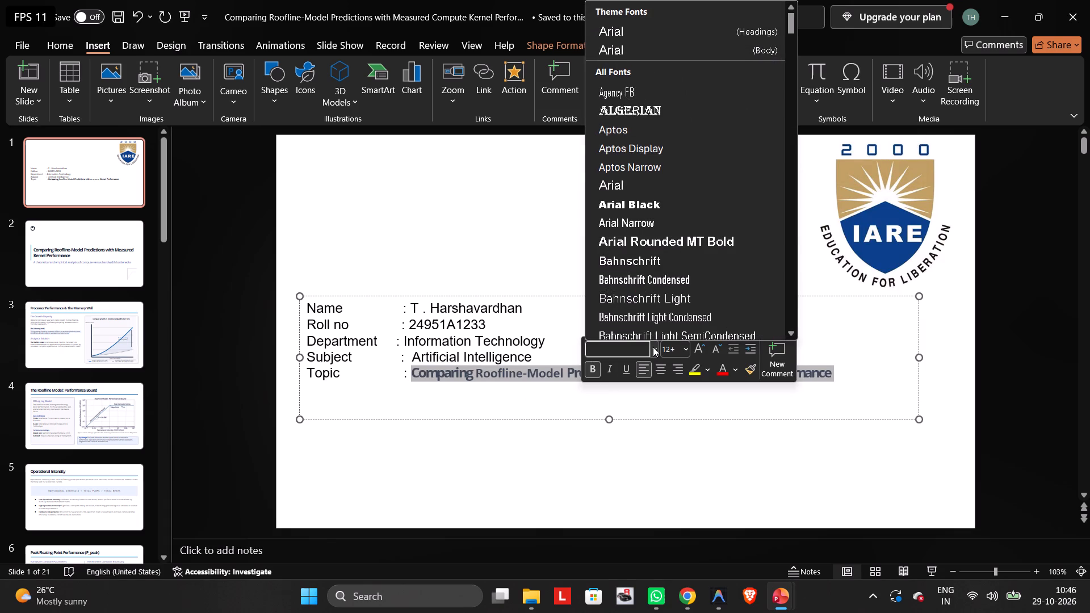
pyautogui.press('a')
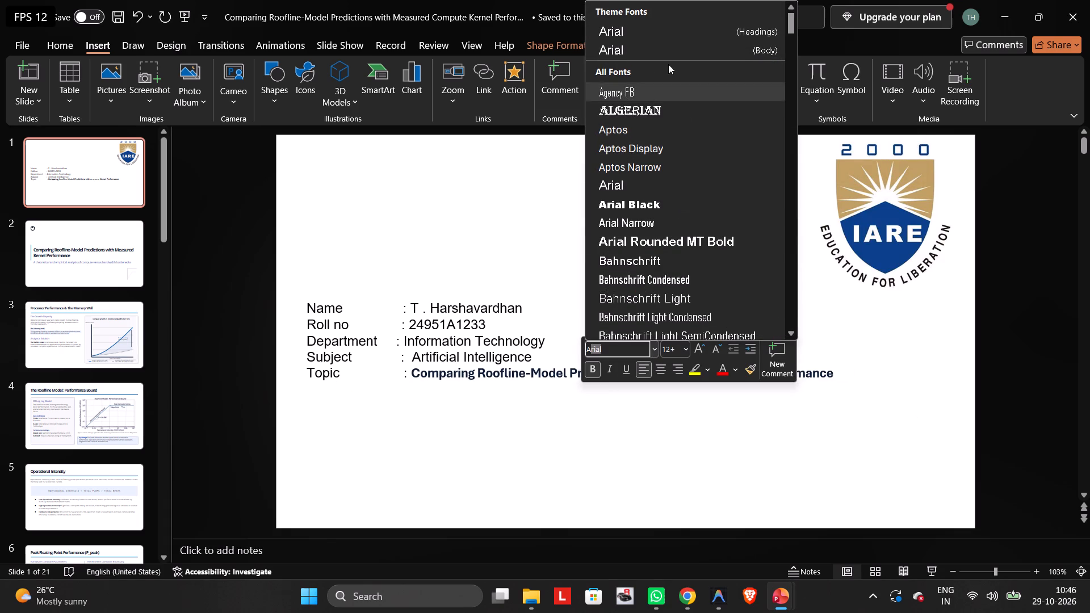
pyautogui.click(669, 51)
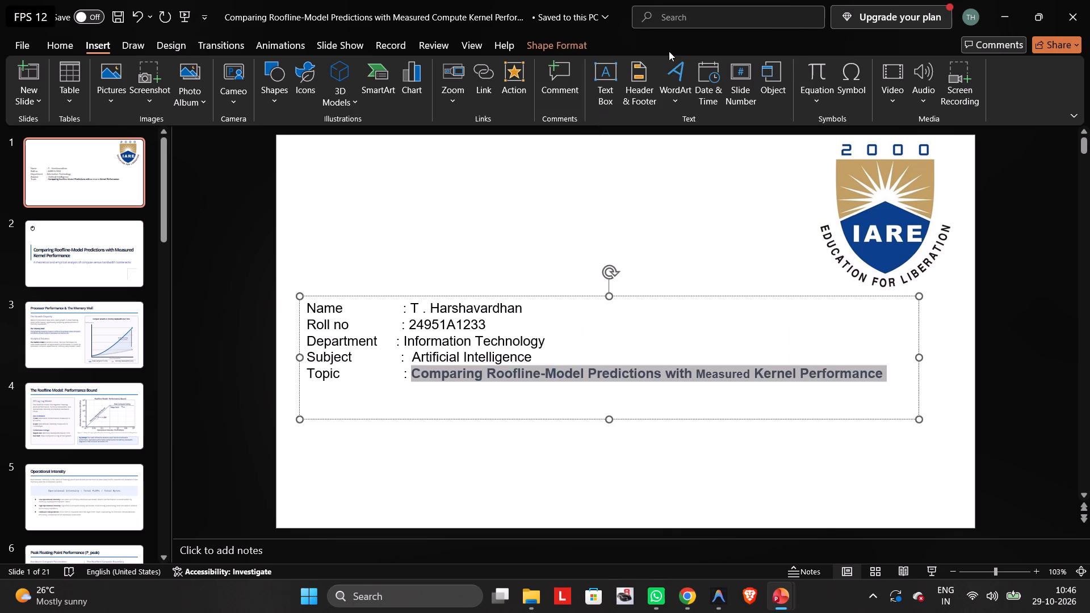
pyautogui.click(673, 195)
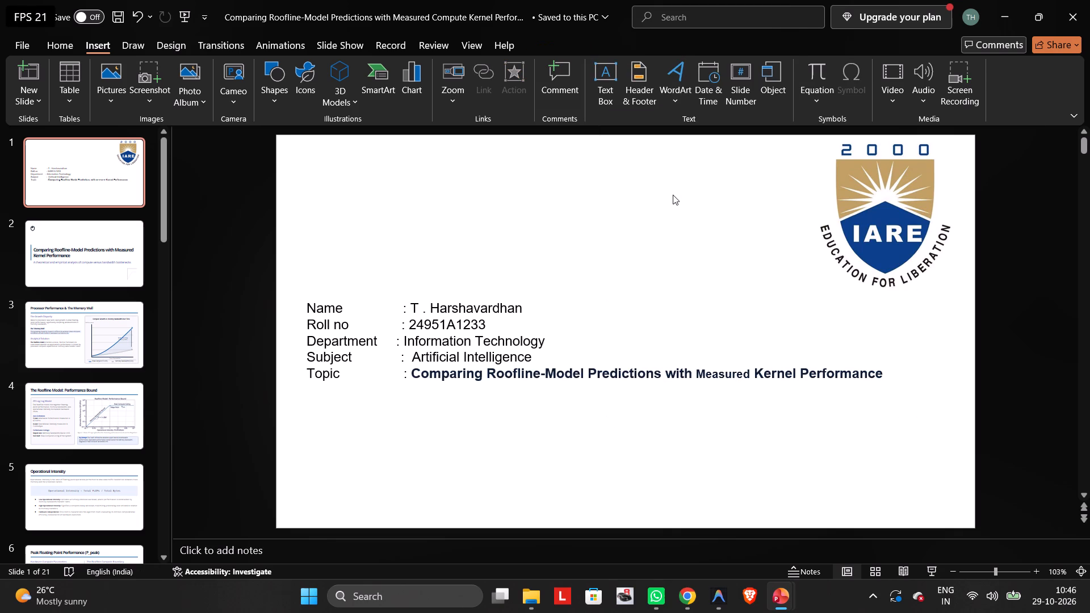
# Replace the Subject entry on the cover slide with "Advanced Computer Architecture".
pyautogui.click(530, 352)
pyautogui.press('BackSpace')
pyautogui.press('BackSpace')
pyautogui.press('BackSpace')
pyautogui.press('BackSpace')
pyautogui.press('BackSpace')
pyautogui.press('BackSpace')
pyautogui.press('BackSpace')
pyautogui.press('BackSpace')
pyautogui.press('BackSpace')
pyautogui.press('BackSpace')
pyautogui.press('BackSpace')
pyautogui.press('BackSpace')
pyautogui.press('BackSpace')
pyautogui.press('BackSpace')
pyautogui.press('BackSpace')
pyautogui.press('BackSpace')
pyautogui.press('BackSpace')
pyautogui.press('BackSpace')
pyautogui.press('BackSpace')
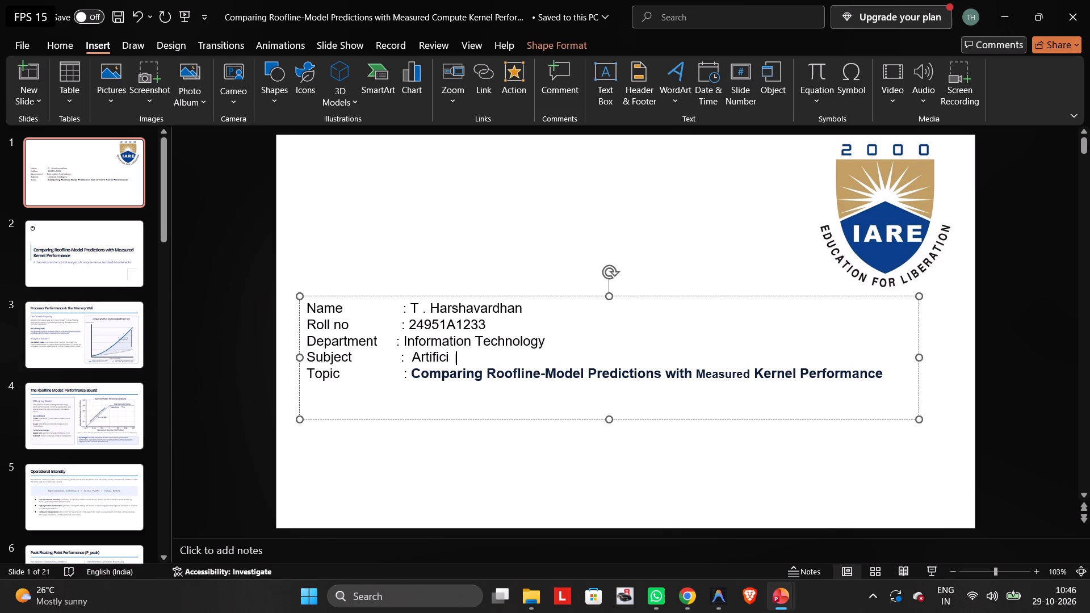
pyautogui.press('BackSpace')
pyautogui.press('BackSpace')
pyautogui.press('BackSpace')
pyautogui.write('dva')
pyautogui.write('nced')
pyautogui.press('space')
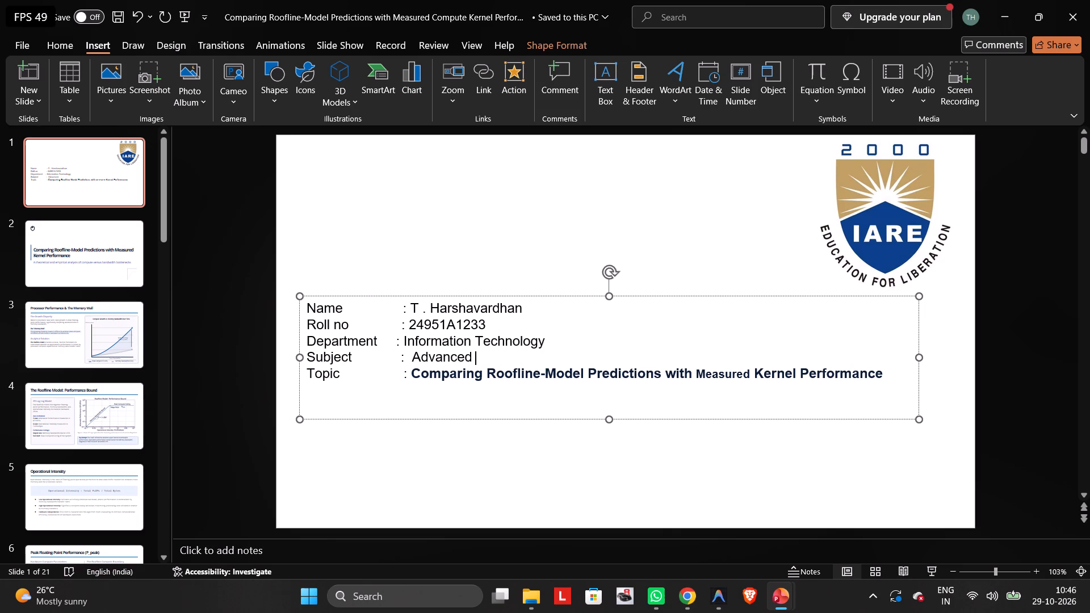
pyautogui.hotkey('shift', 'c')
pyautogui.write('omputer')
pyautogui.press('space')
pyautogui.write('Architecture')
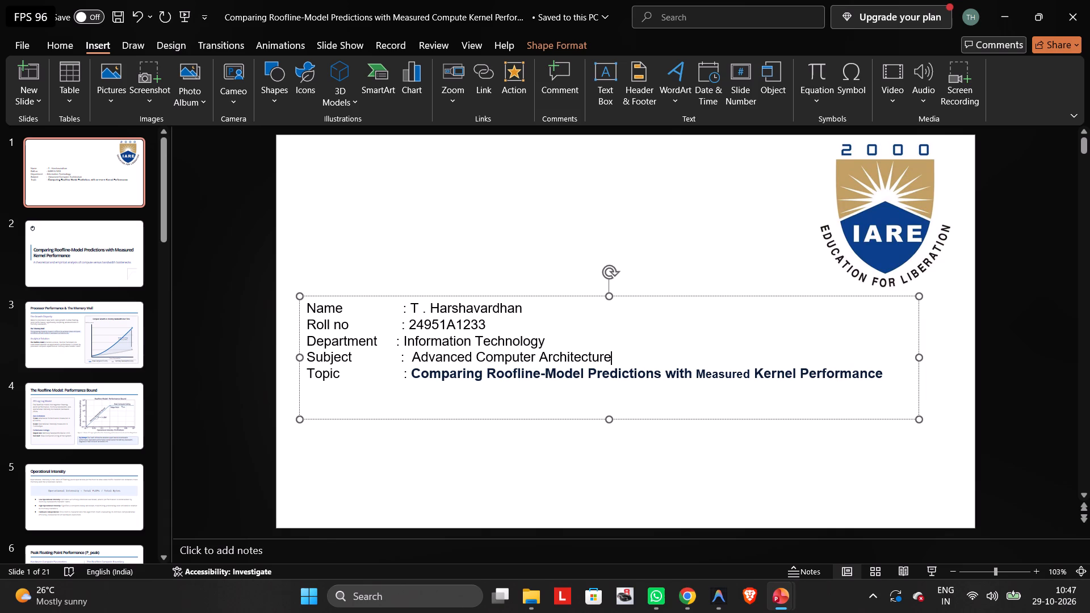
# Save the roofline presentation and deselect the student-details text box.
pyautogui.hotkey('ctrl', 's')
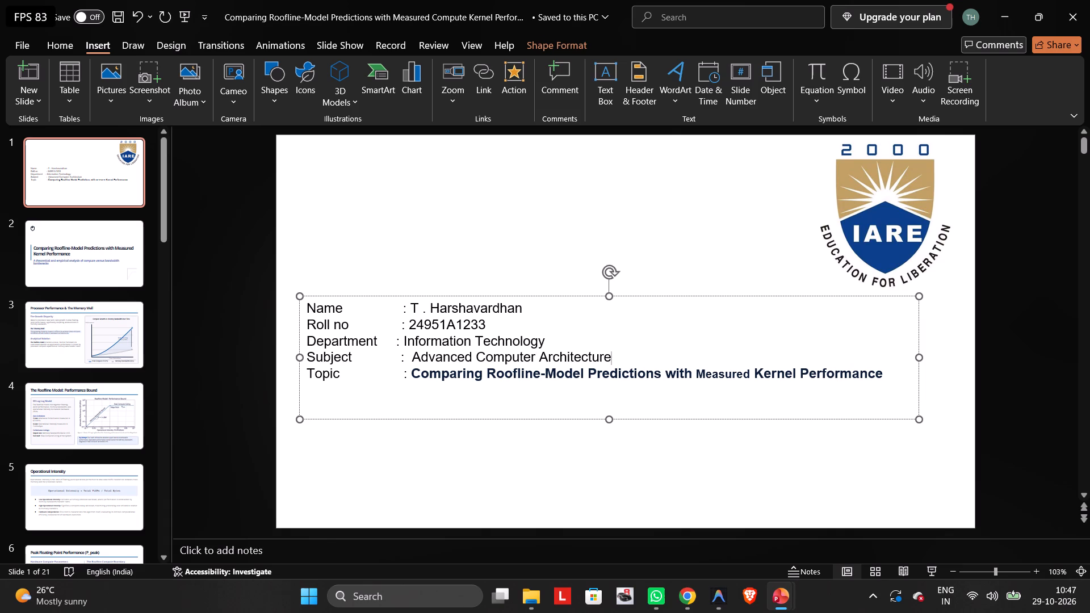
pyautogui.hotkey('ctrl', 's')
pyautogui.click(409, 233)
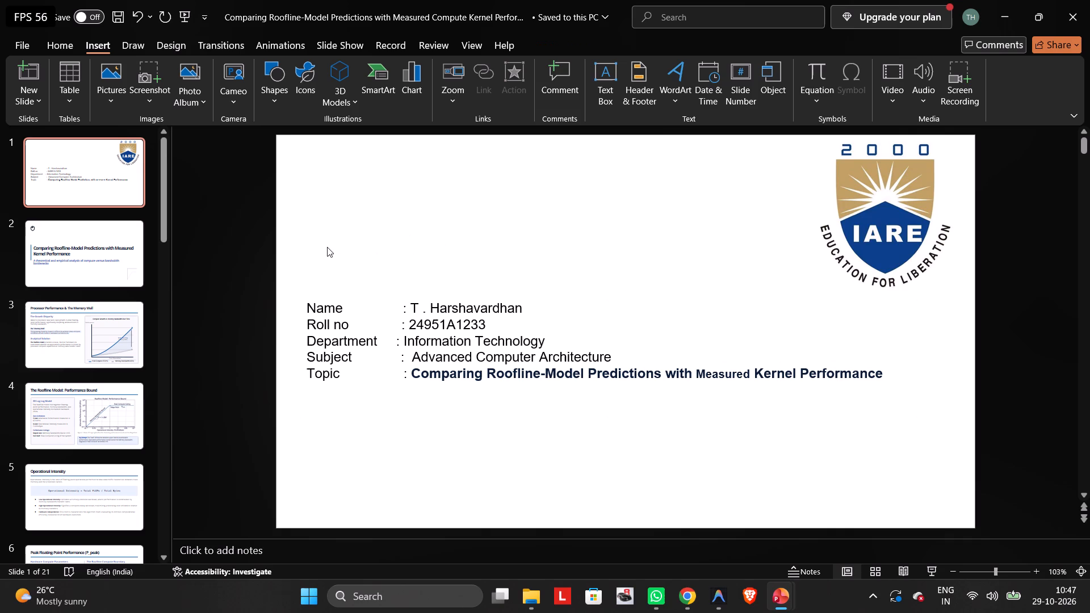
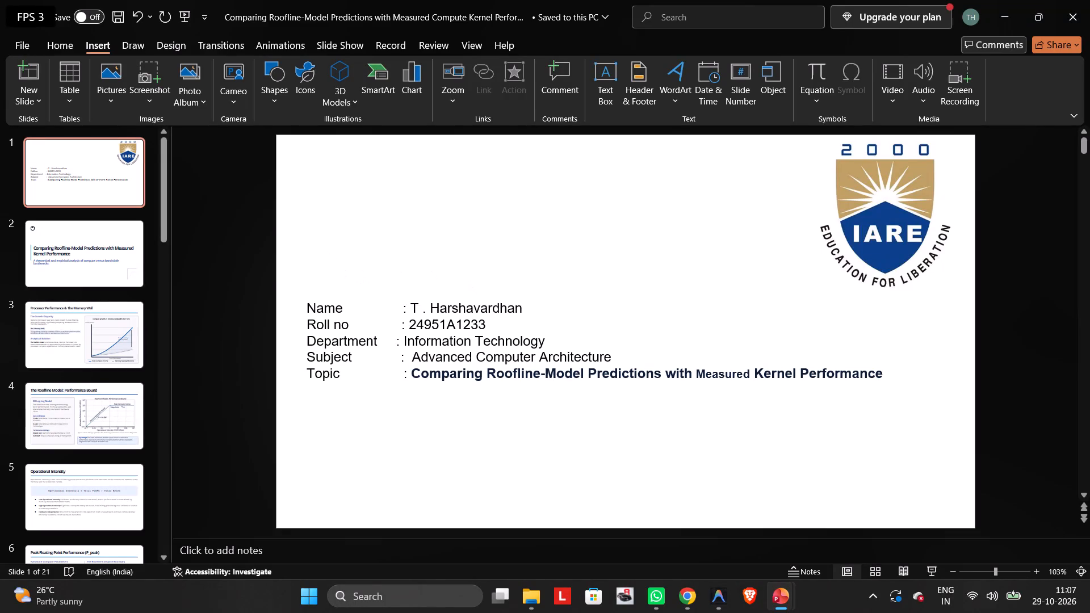
# Review the opening slides from the cover through Attainable Kernel Performance, and return to the student-details cover slide.
pyautogui.press('Down')
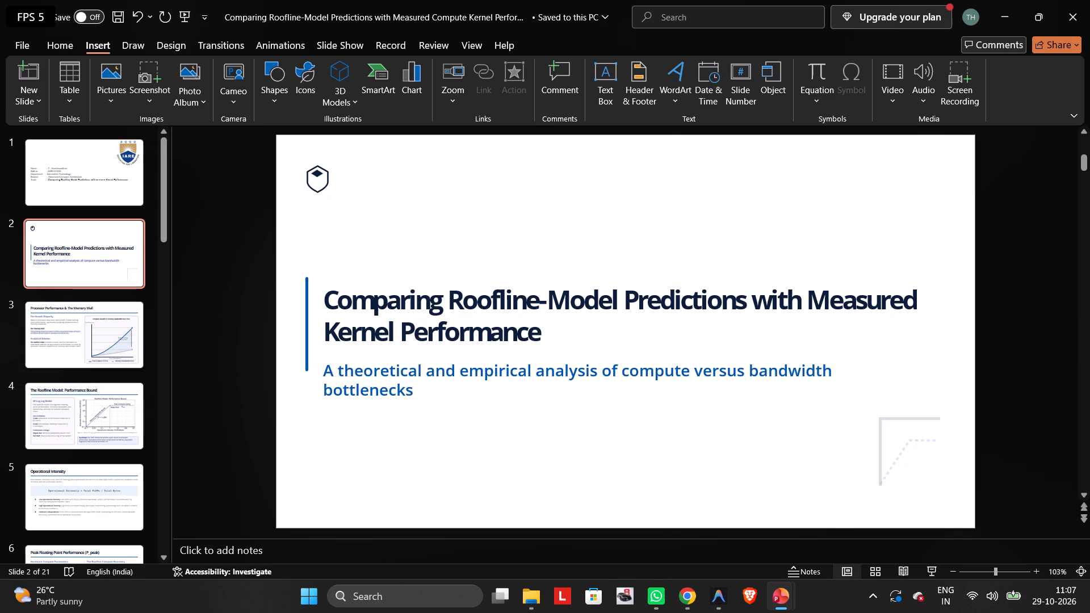
pyautogui.press('Down')
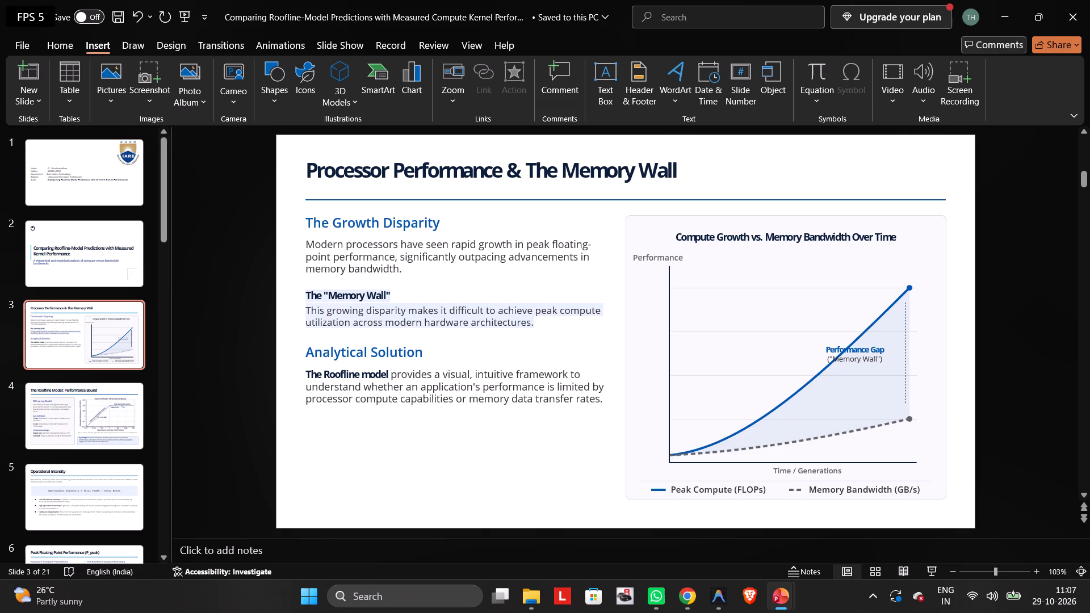
pyautogui.scroll(-2, 368, 313)
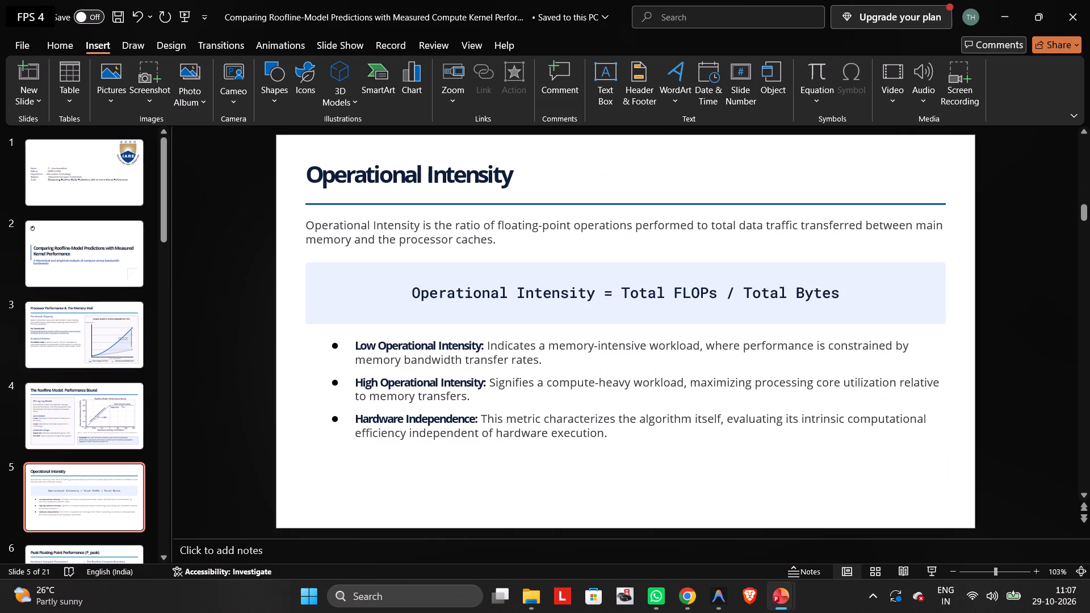
pyautogui.scroll(-2, 368, 313)
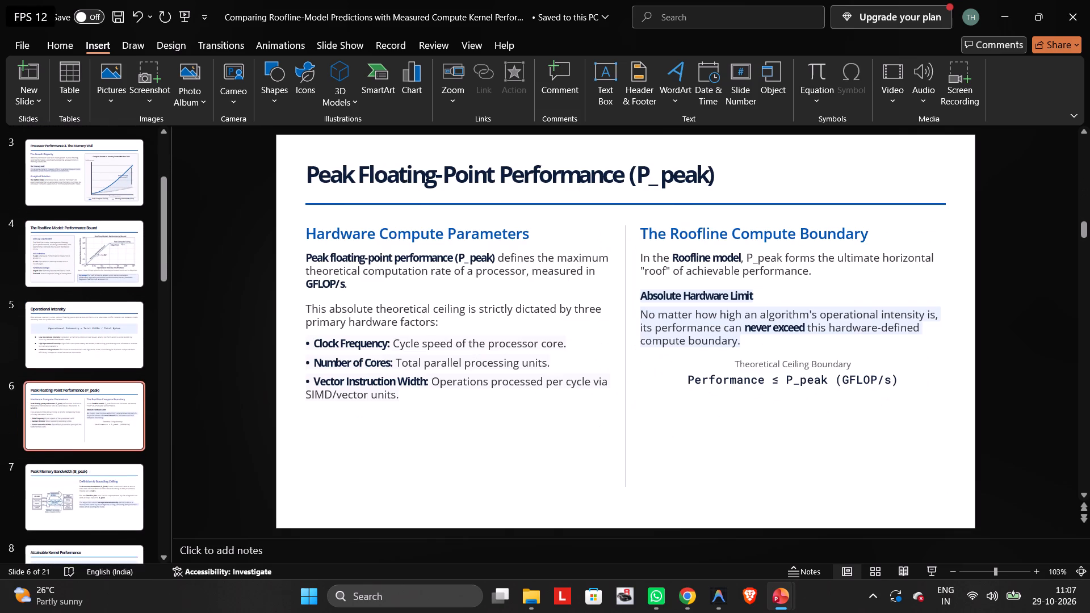
pyautogui.scroll(-2, 368, 313)
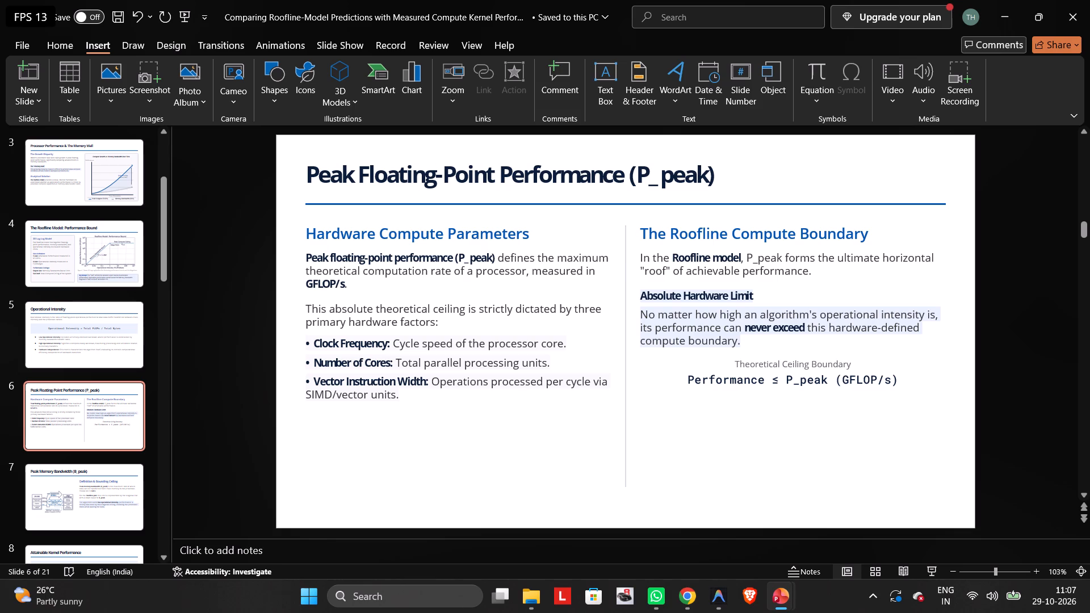
pyautogui.scroll(-1, 367, 313)
pyautogui.scroll(1, 367, 313)
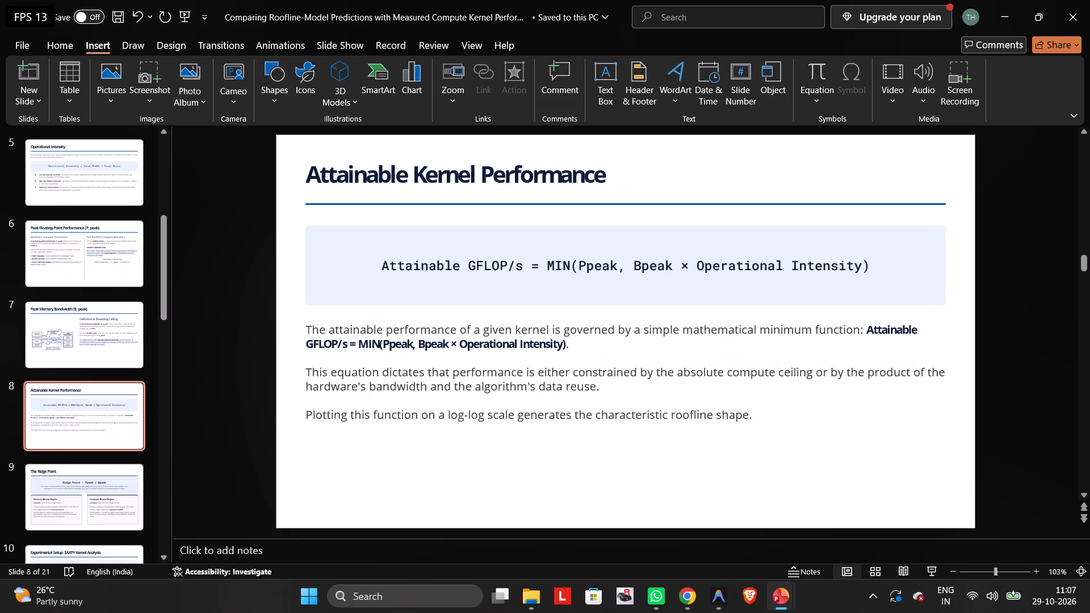
pyautogui.scroll(1, 367, 313)
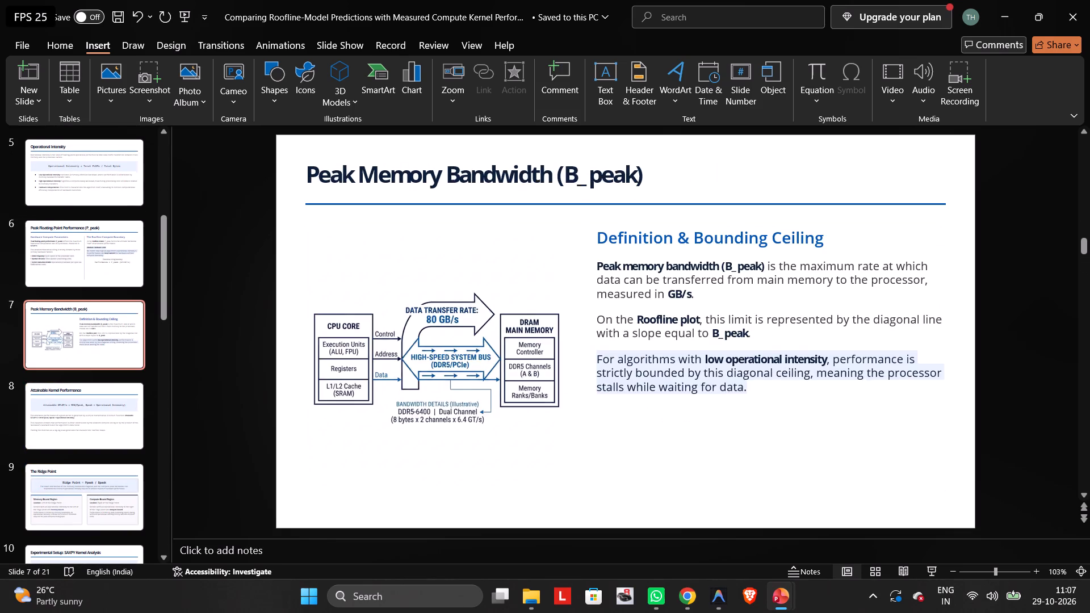
pyautogui.scroll(3, 367, 313)
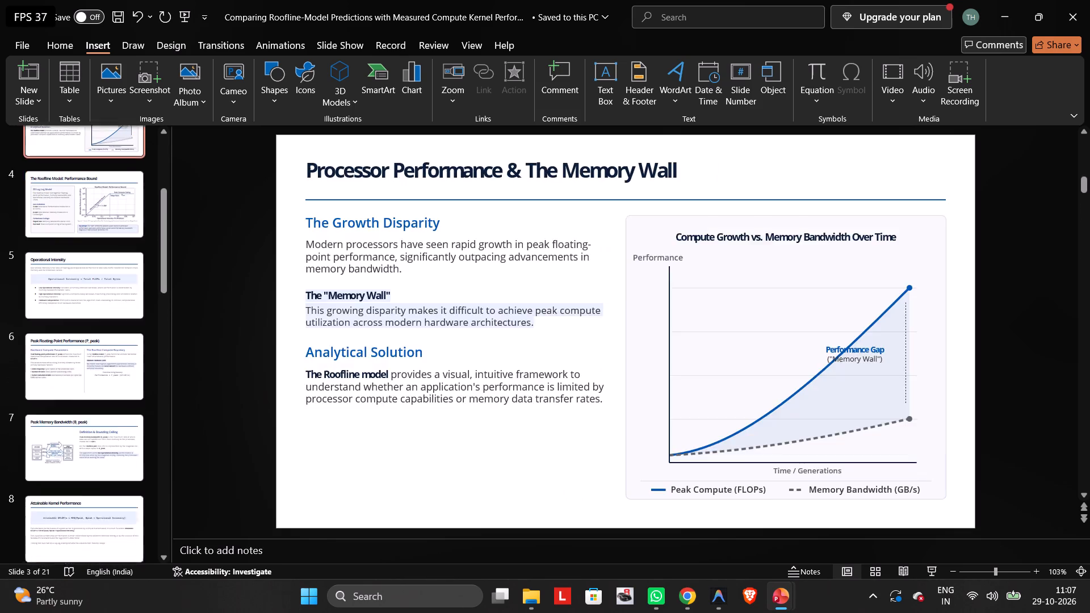
pyautogui.scroll(3, 367, 313)
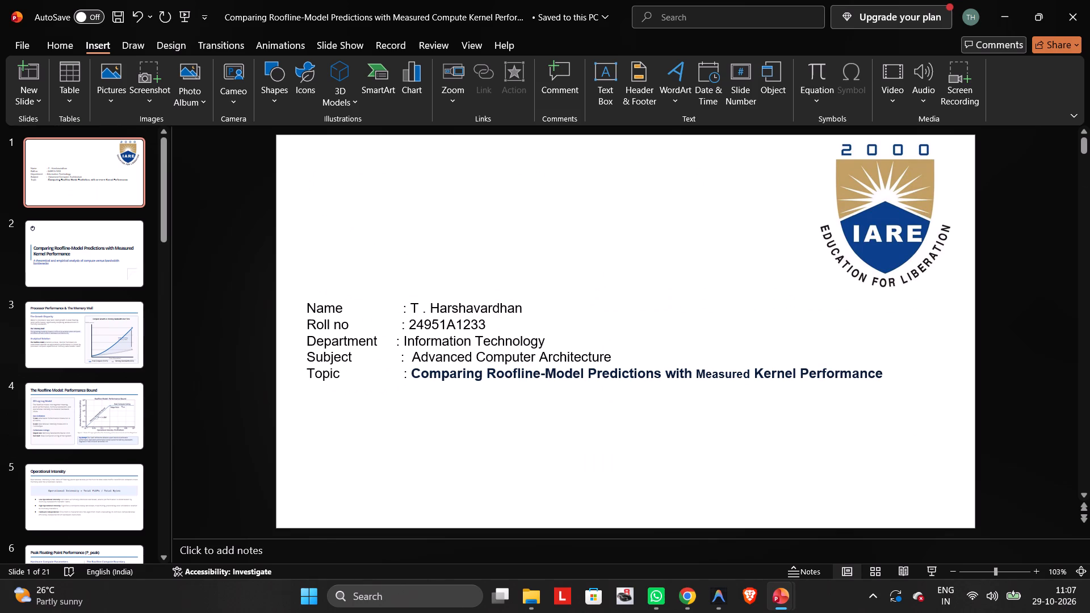
pyautogui.scroll(1, 367, 313)
# Review the rest of the deck through the SAXPY analysis and closing slides, and return to the cover slide.
pyautogui.scroll(-5, 367, 313)
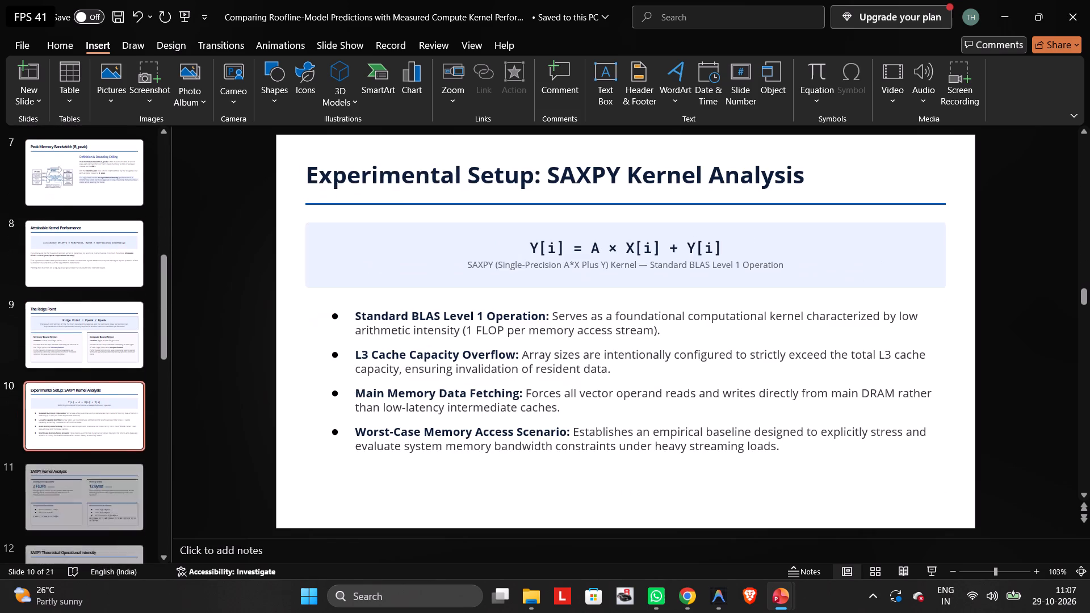
pyautogui.scroll(-4, 367, 313)
pyautogui.scroll(1, 367, 313)
pyautogui.scroll(-1, 367, 313)
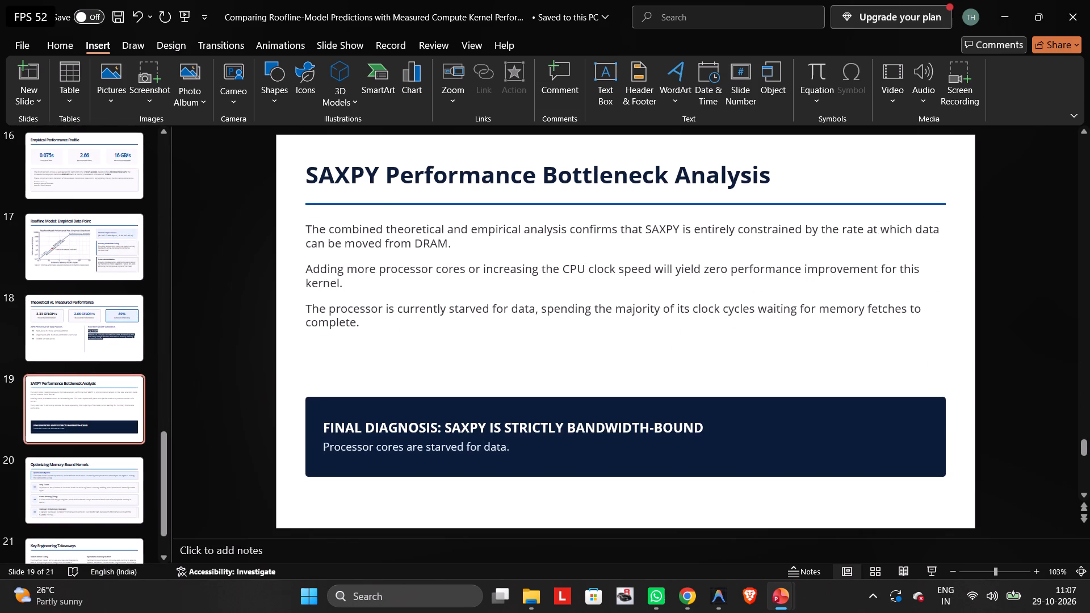
pyautogui.scroll(-5, 367, 313)
pyautogui.scroll(1, 367, 313)
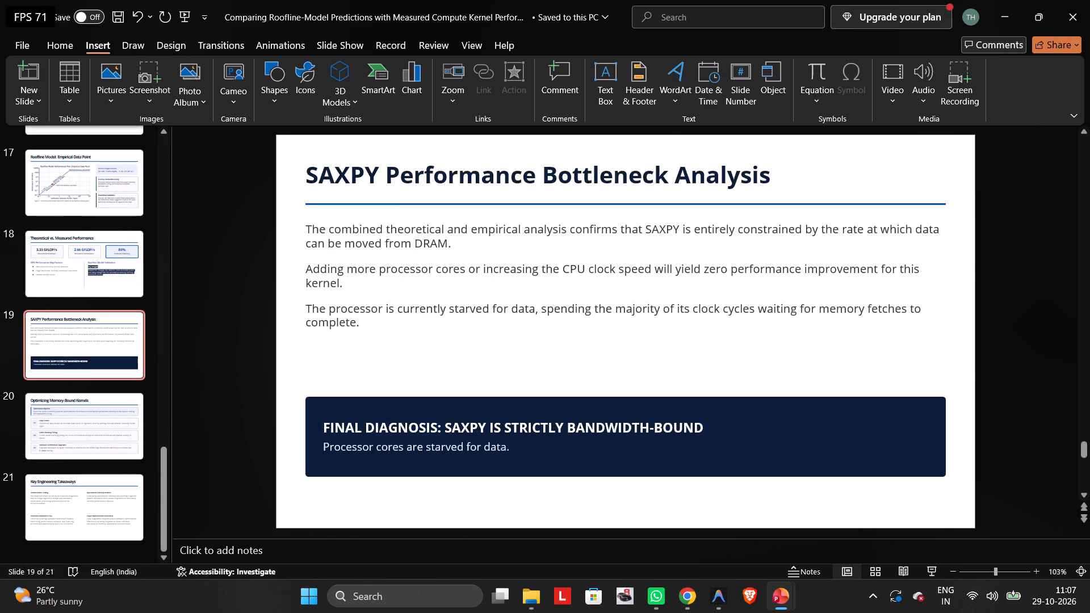
pyautogui.scroll(3, 367, 313)
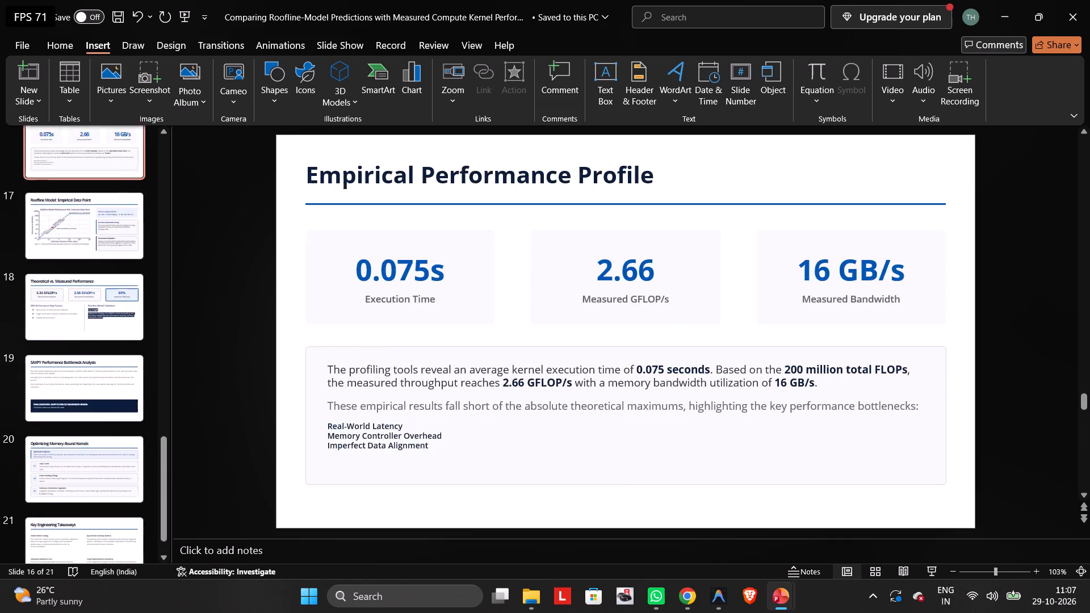
pyautogui.scroll(2, 367, 313)
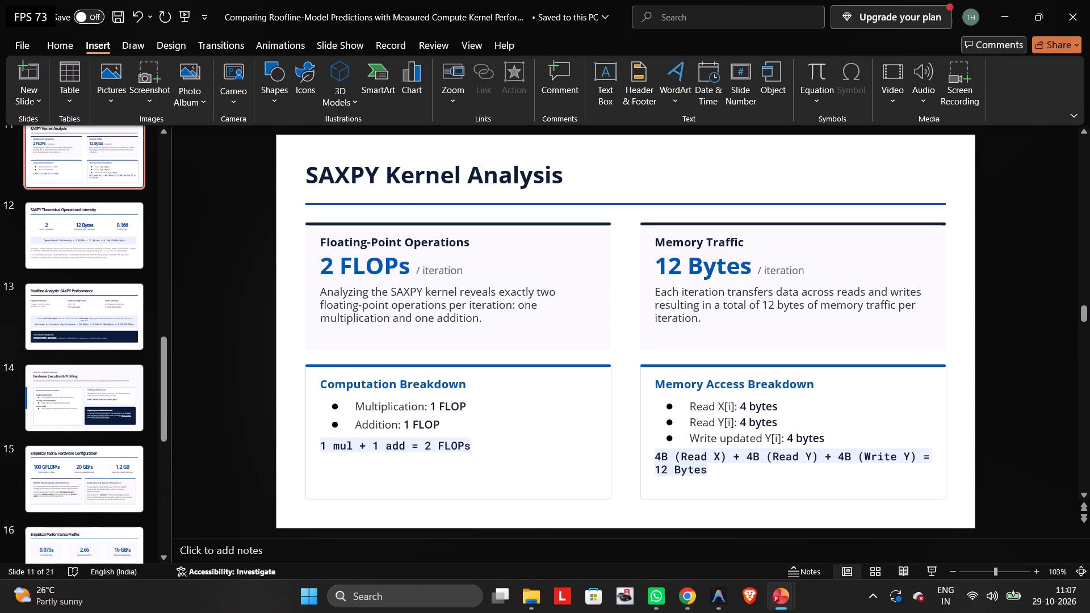
pyautogui.scroll(2, 367, 313)
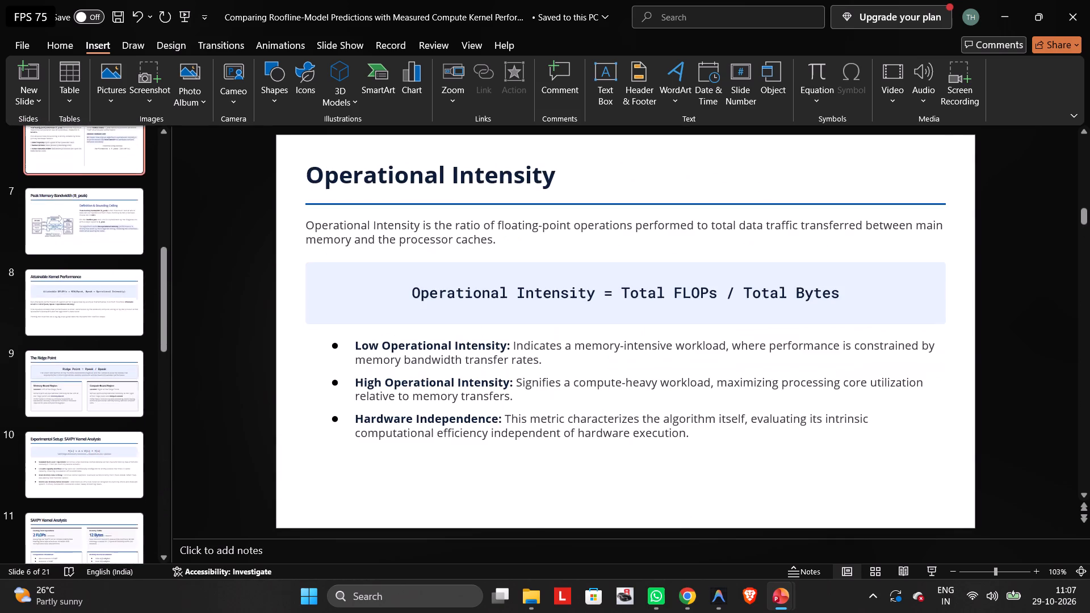
pyautogui.scroll(4, 367, 313)
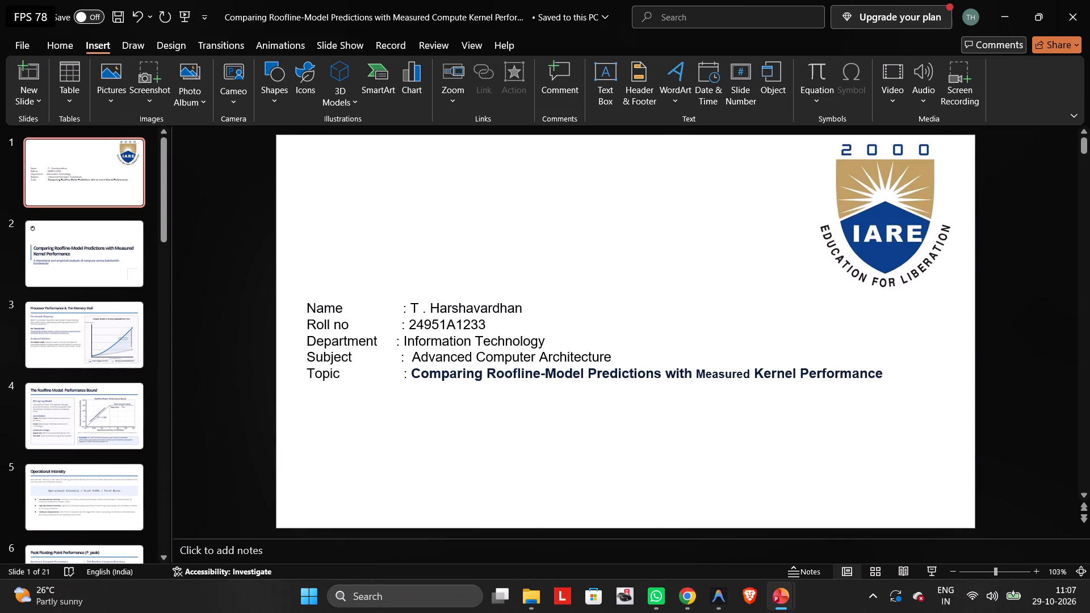
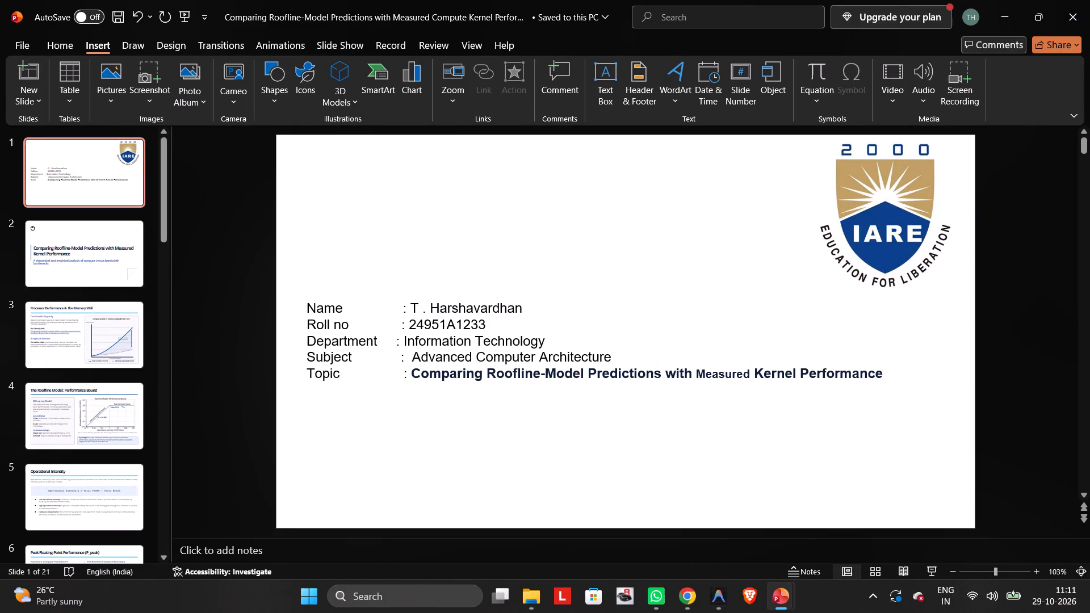
# Review the deck slide by slide from the student-details cover through SAXPY Performance Bottleneck Analysis.
pyautogui.press('Down')
pyautogui.press('Down')
pyautogui.press('Down')
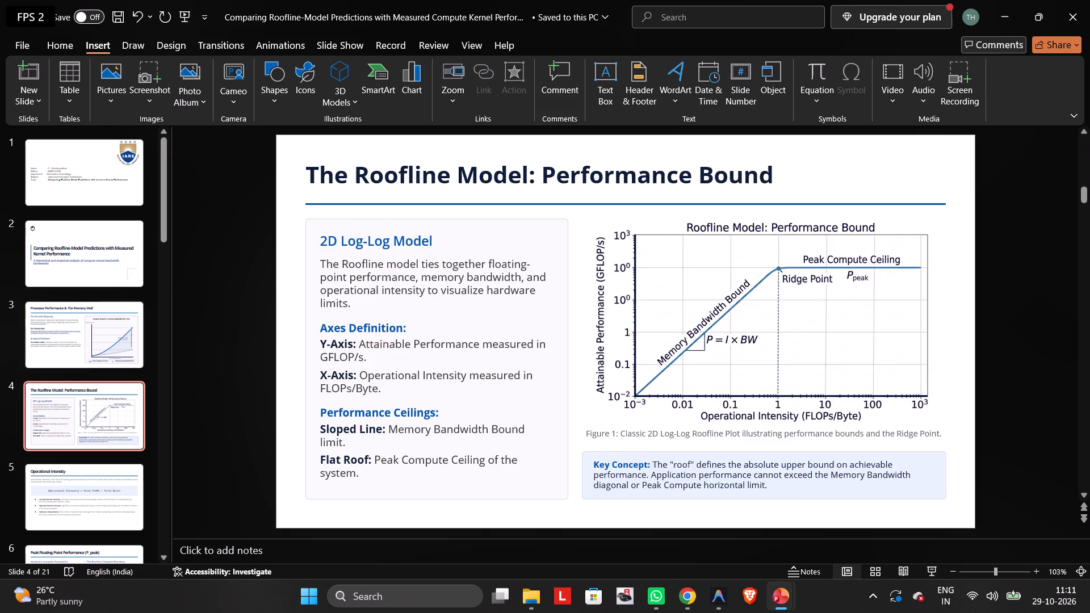
pyautogui.press('Down')
pyautogui.press('Down')
pyautogui.press('Down')
pyautogui.press('Down')
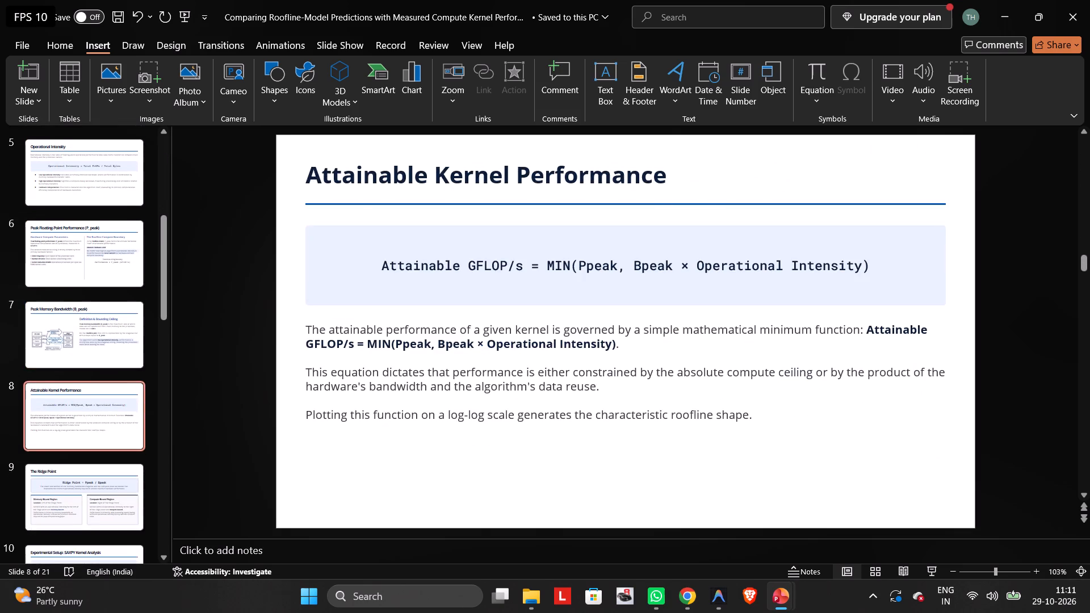
pyautogui.press('Down')
pyautogui.press('Down')
pyautogui.press('Down')
pyautogui.press('Down')
pyautogui.press('Down')
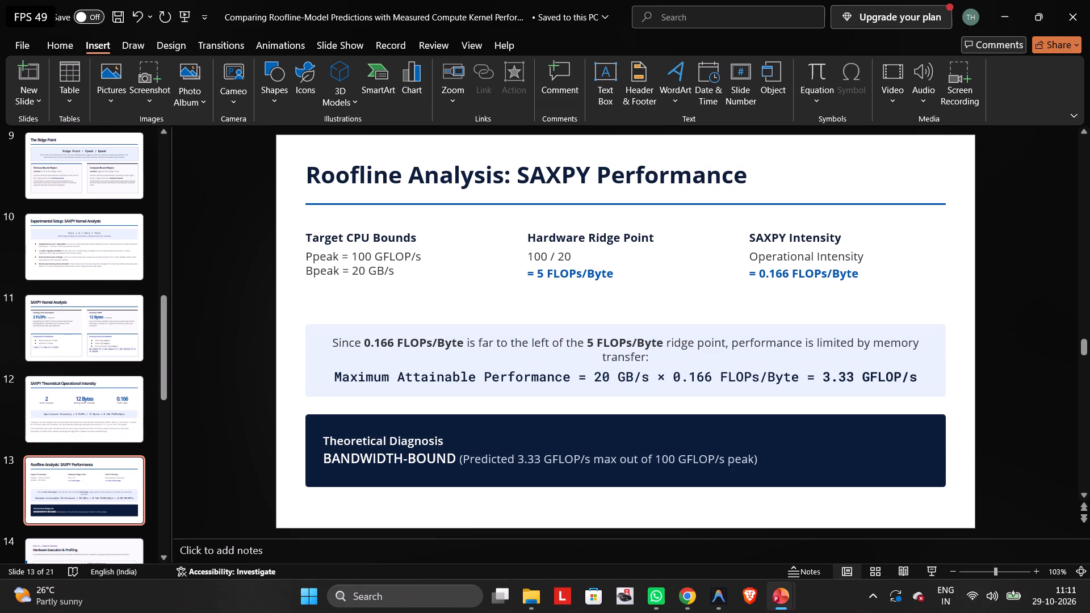
pyautogui.press('Down')
pyautogui.press('Down')
pyautogui.press('Down')
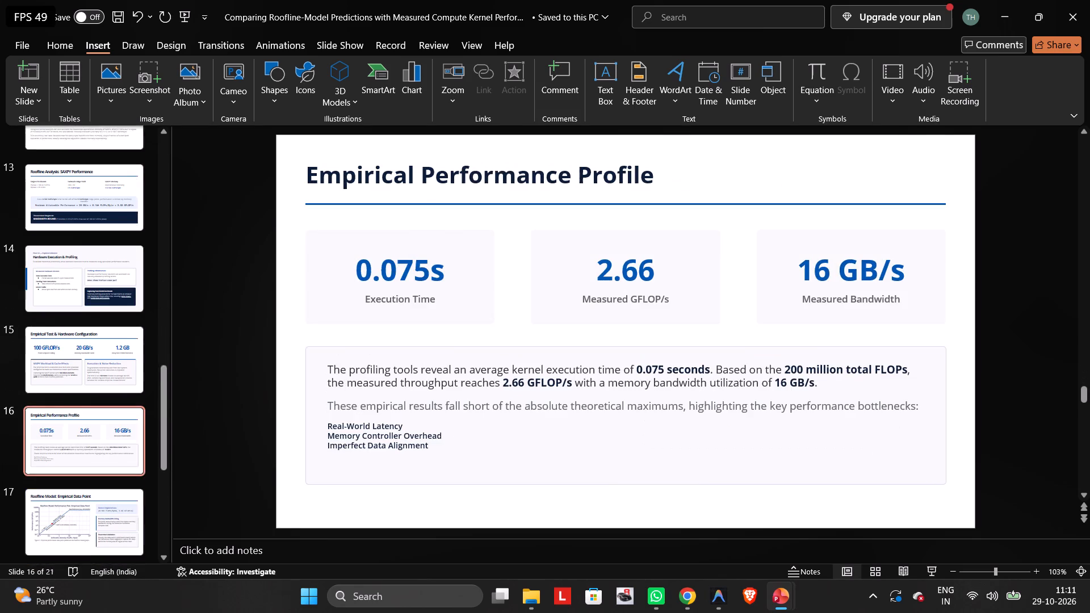
pyautogui.press('Down')
pyautogui.press('Down')
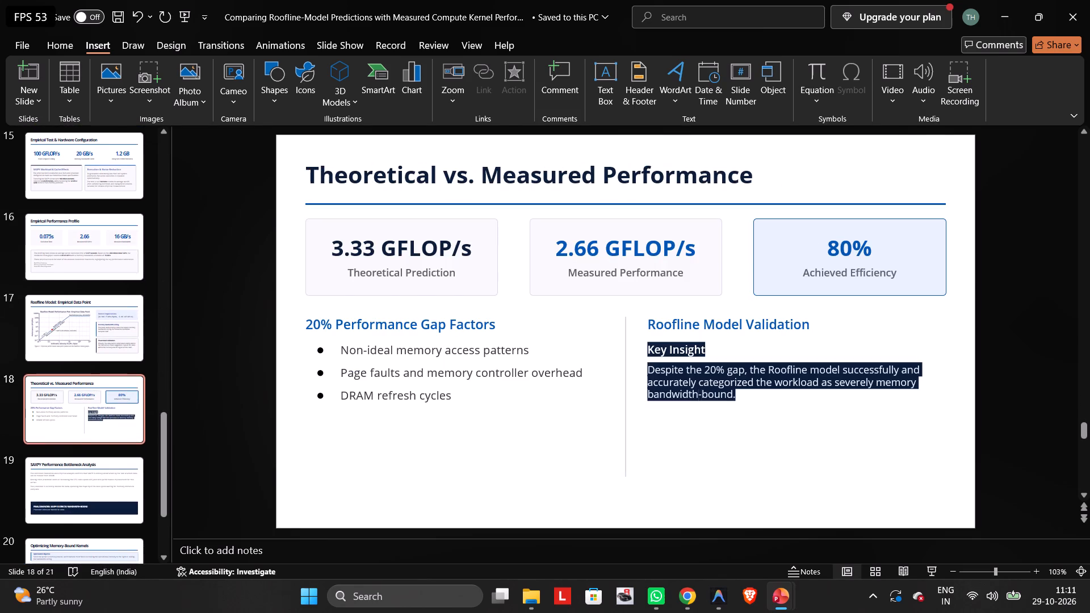
pyautogui.press('Down')
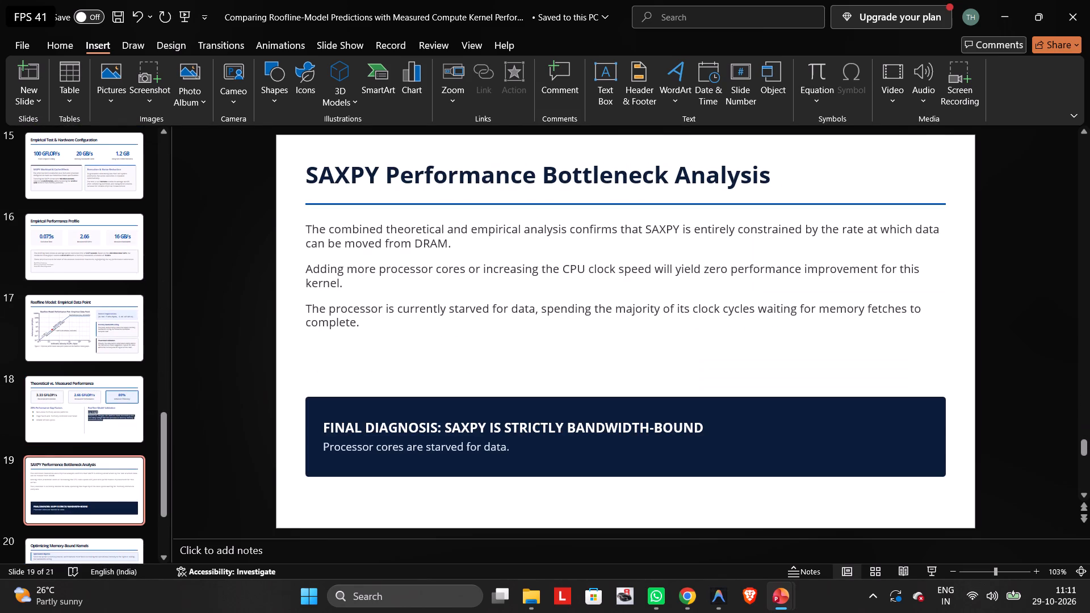
# Look back through the slides in reverse order from SAXPY Performance Bottleneck Analysis to the student-details cover.
pyautogui.press('Up')
pyautogui.press('Up')
pyautogui.press('Up')
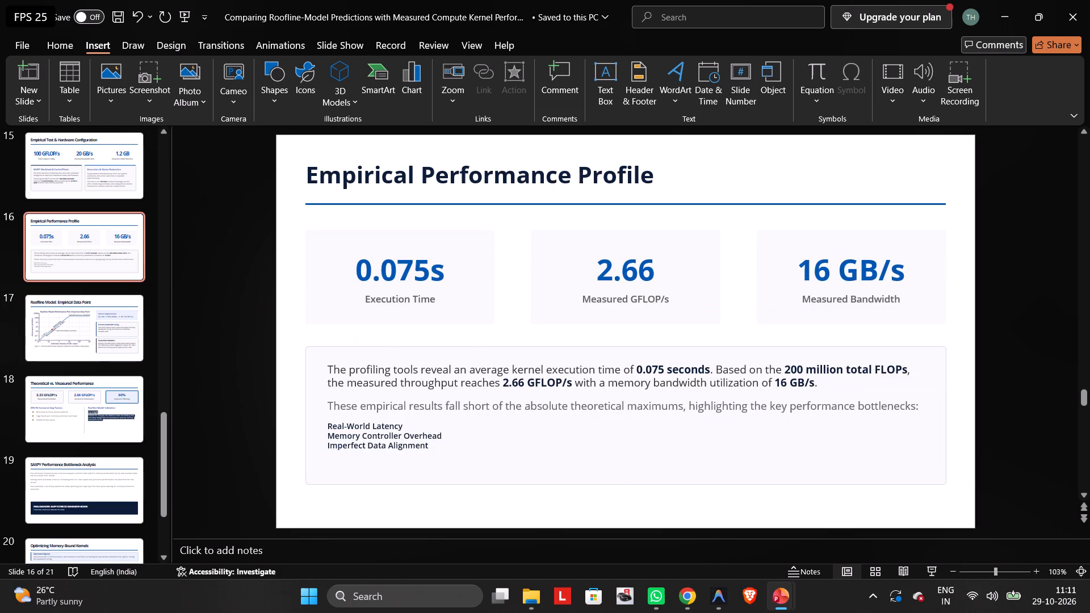
pyautogui.press('Up')
pyautogui.press('Up')
pyautogui.press('Up')
pyautogui.press('Up')
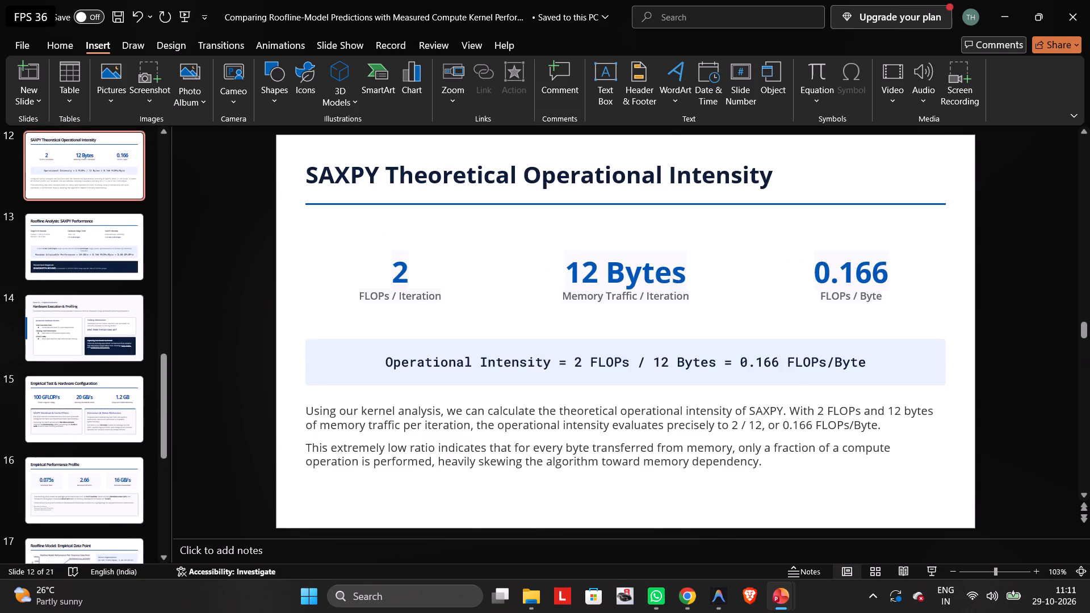
pyautogui.press('Up')
pyautogui.press('Up')
pyautogui.press('Up')
pyautogui.press('Up')
pyautogui.press('Up')
pyautogui.press('Up')
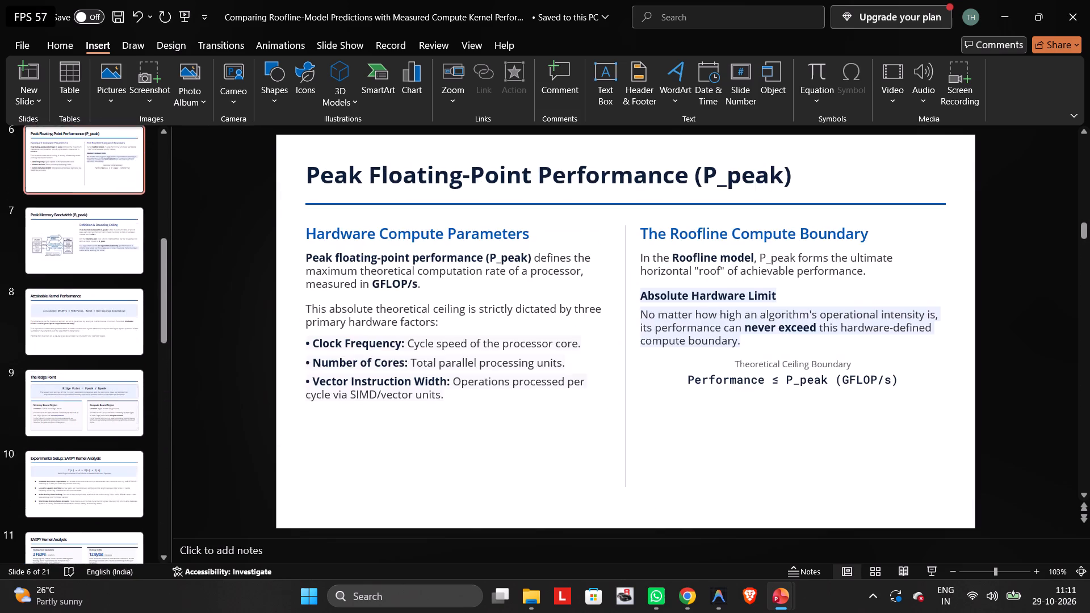
pyautogui.press('Up')
pyautogui.press('Up')
pyautogui.press('Up')
pyautogui.press('Up')
pyautogui.press('Up')
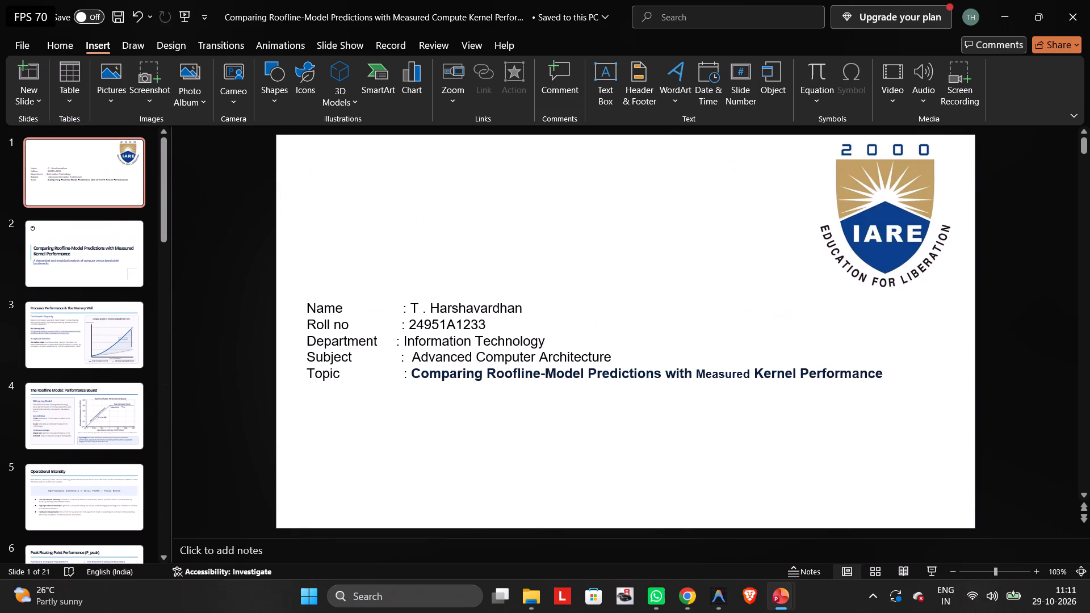
# Recheck the opening slides between the student-details cover and Attainable Kernel Performance.
pyautogui.press('Down')
pyautogui.press('Down')
pyautogui.press('Down')
pyautogui.press('Down')
pyautogui.press('Up')
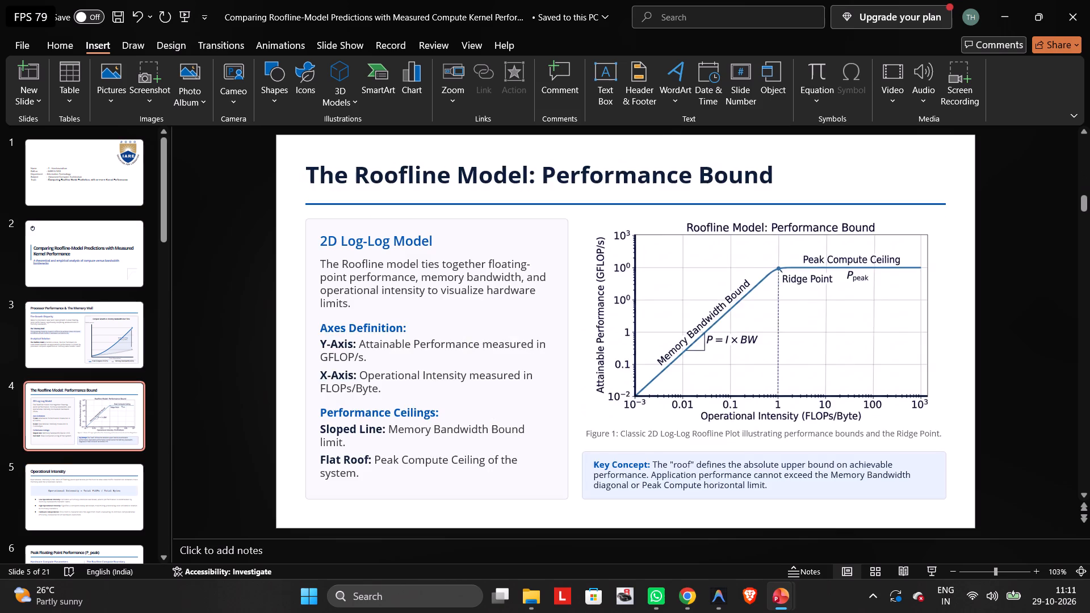
pyautogui.press('Up')
pyautogui.press('Up')
pyautogui.press('Up')
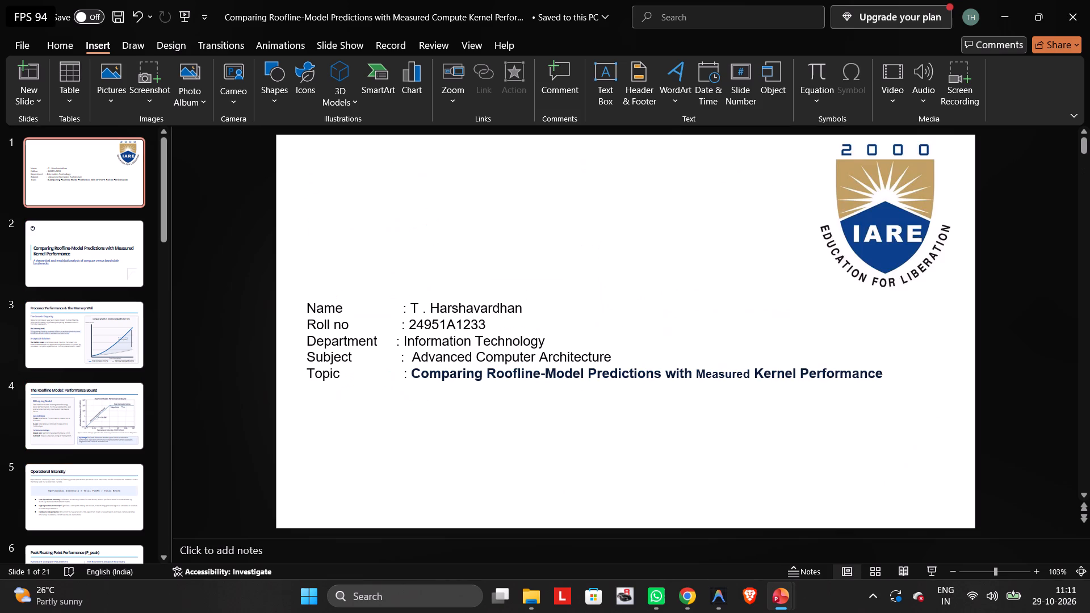
pyautogui.press('Down')
pyautogui.press('Down')
pyautogui.press('Down')
pyautogui.press('Down')
pyautogui.press('Down')
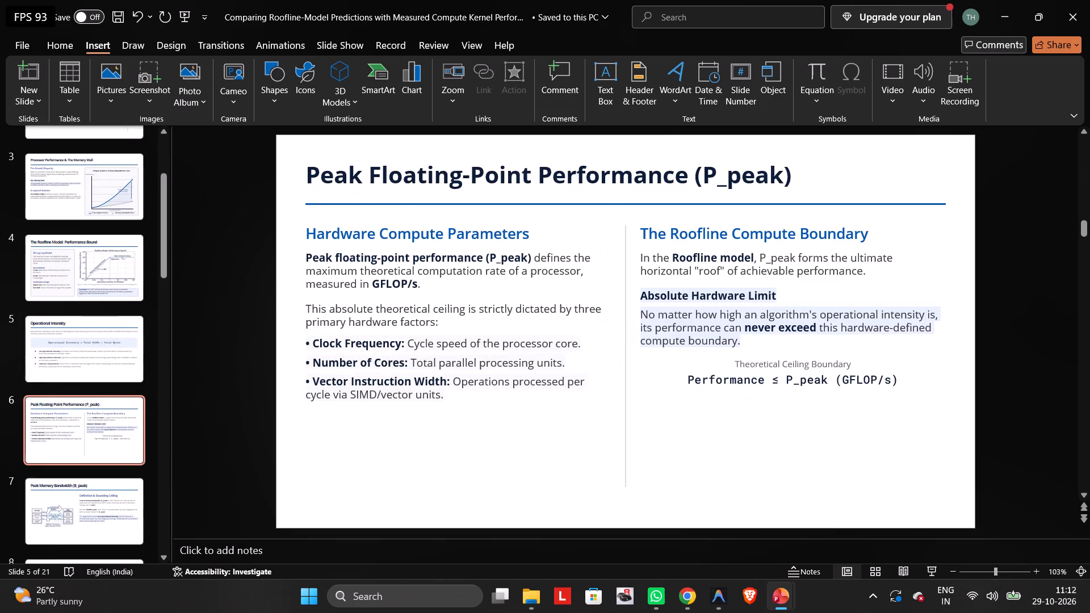
pyautogui.press('Down')
pyautogui.press('Down')
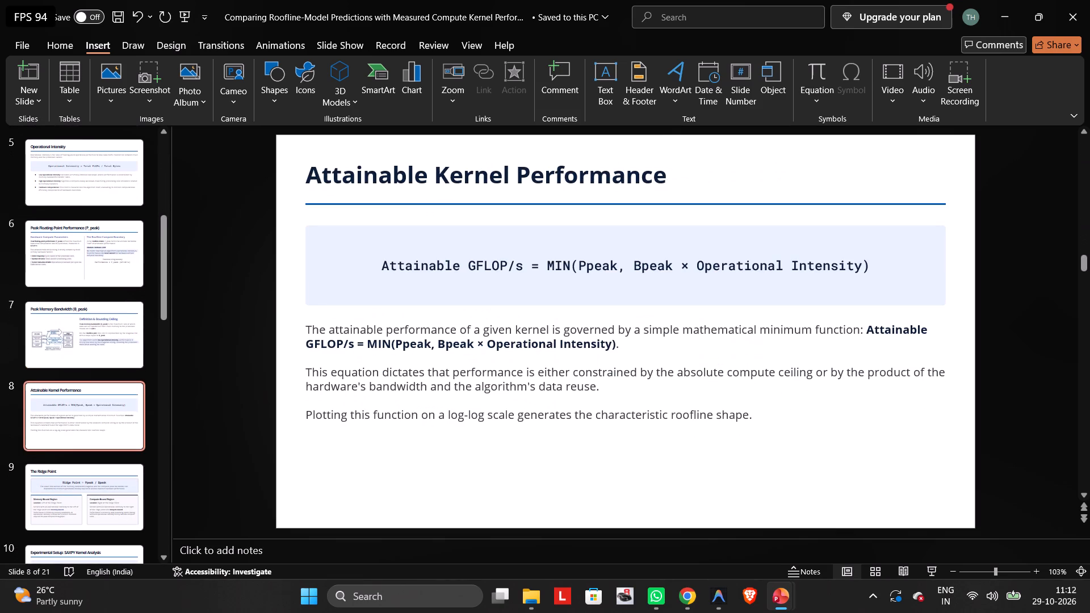
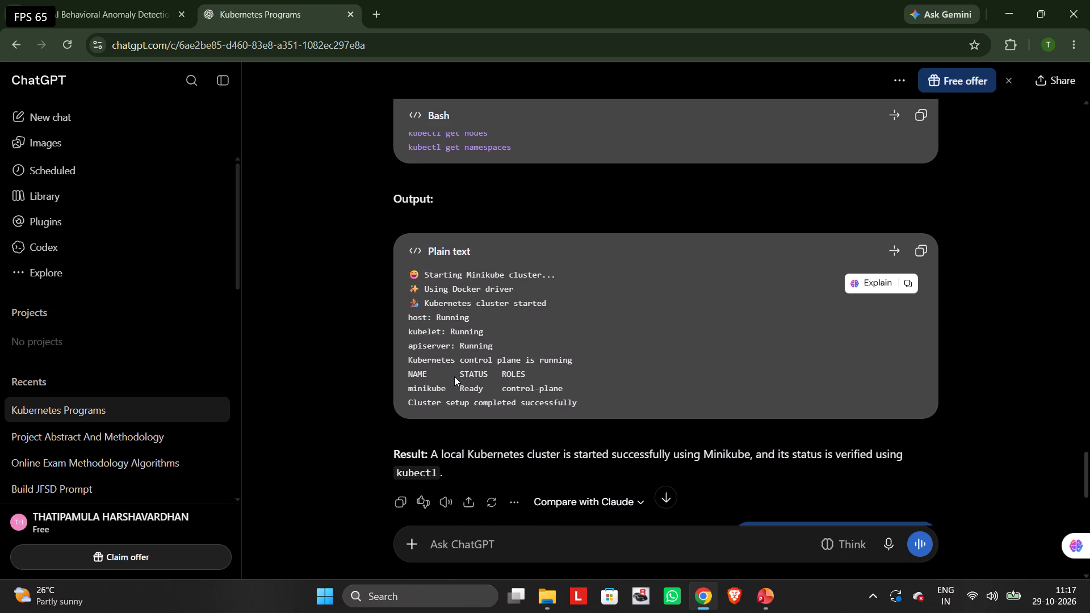
pyautogui.scroll(-2, 454, 376)
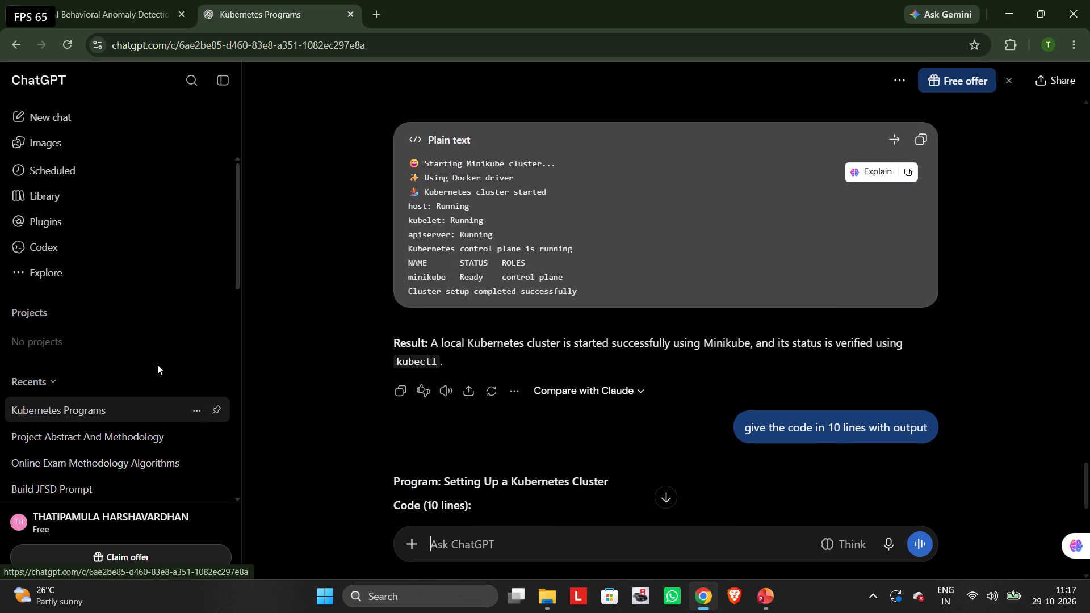
pyautogui.scroll(2, 405, 331)
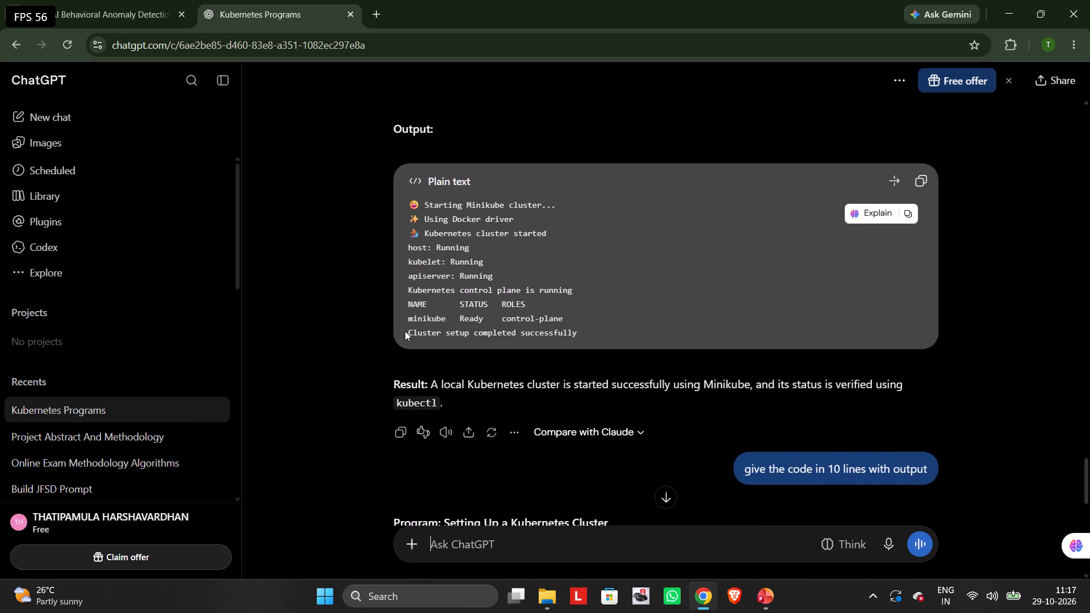
pyautogui.scroll(4, 405, 331)
pyautogui.moveTo(405, 331); pyautogui.dragTo(286, 15)
pyautogui.scroll(-2, 431, 229)
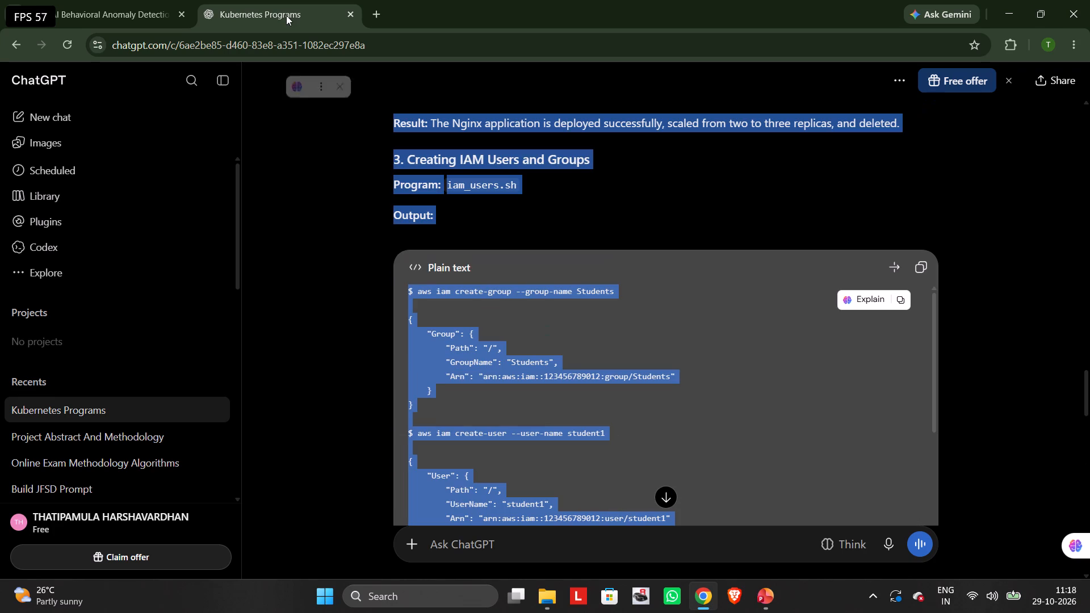
pyautogui.click(315, 261)
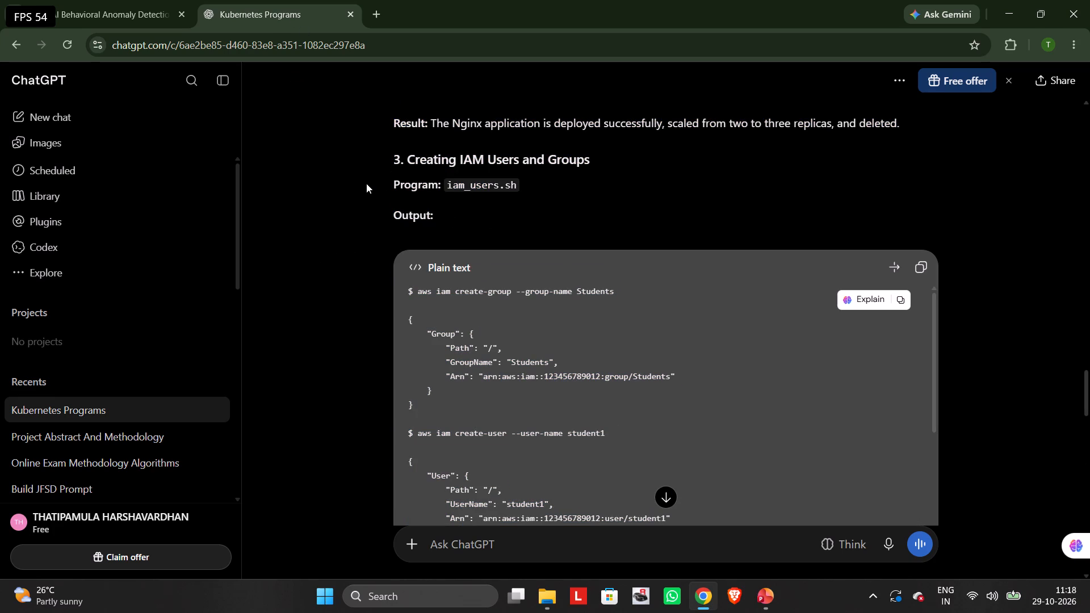
# Switch to PowerPoint and launch recording of the roofline-model presentation from the beginning.
pyautogui.click(761, 600)
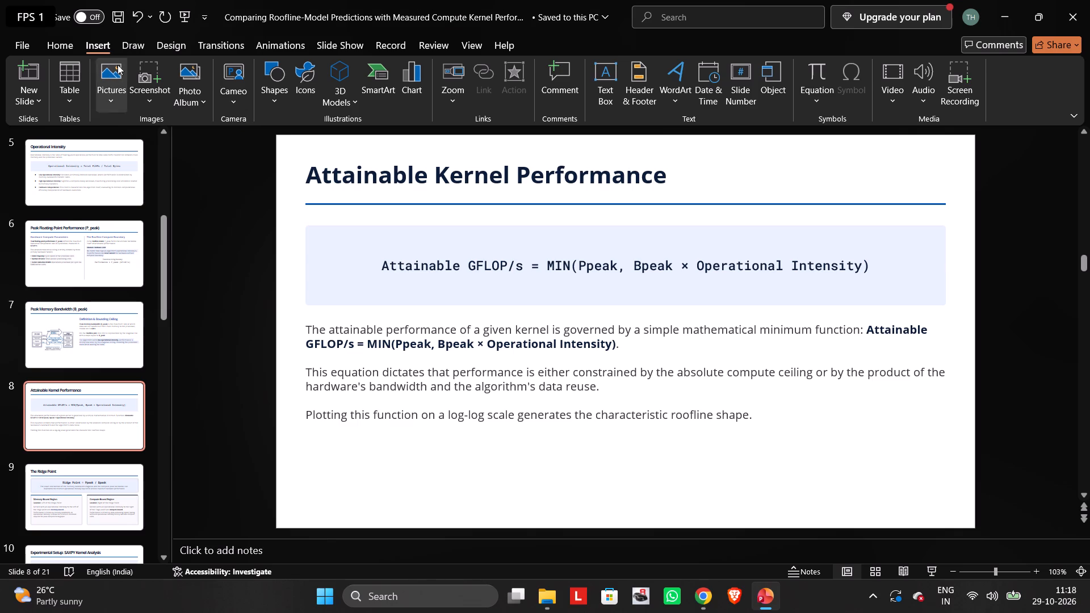
pyautogui.click(392, 43)
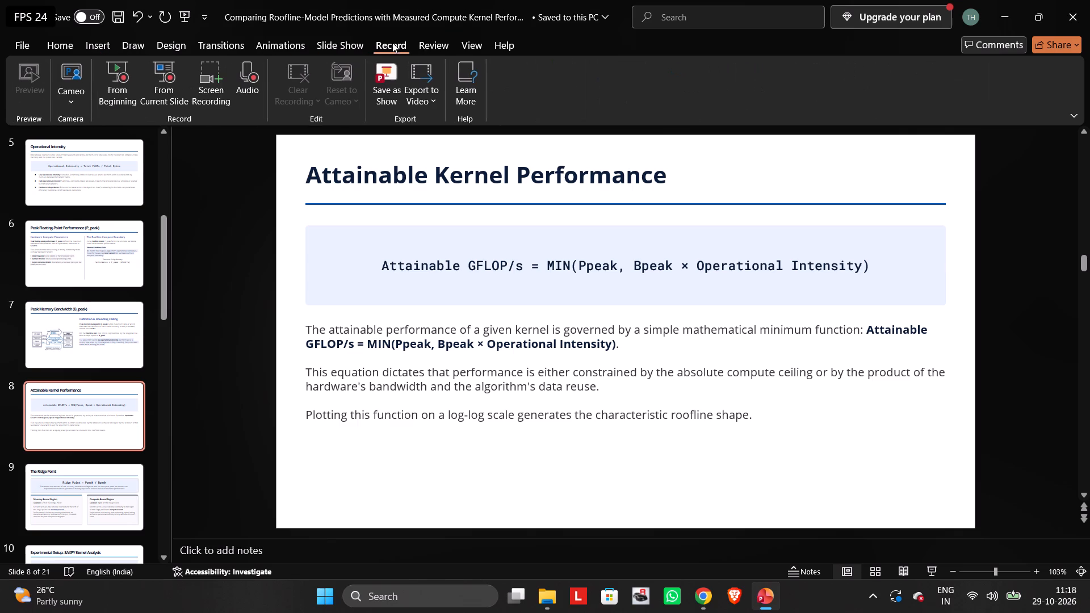
pyautogui.click(131, 90)
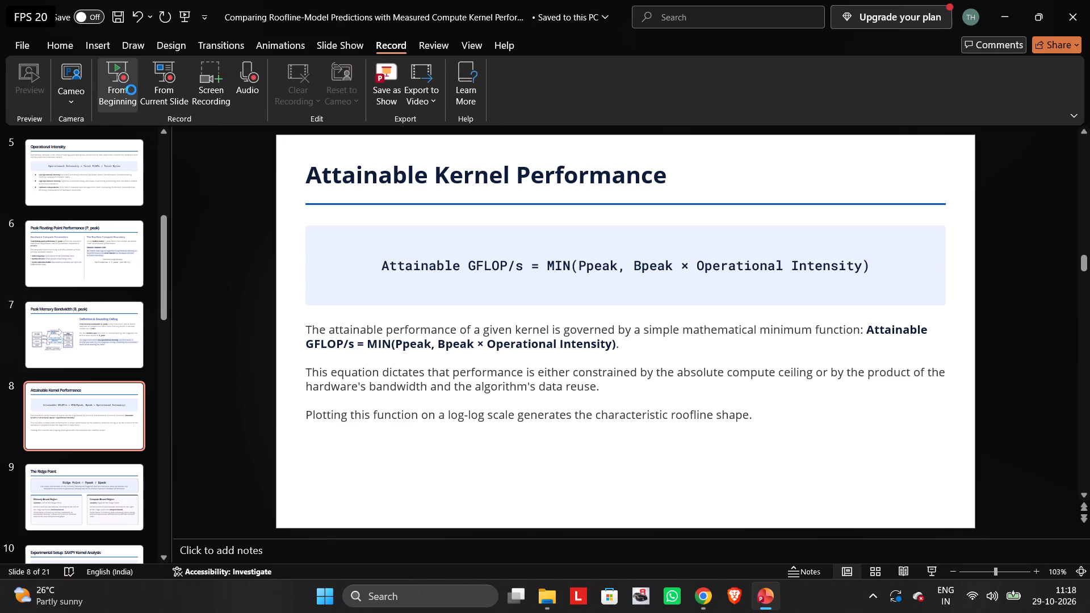
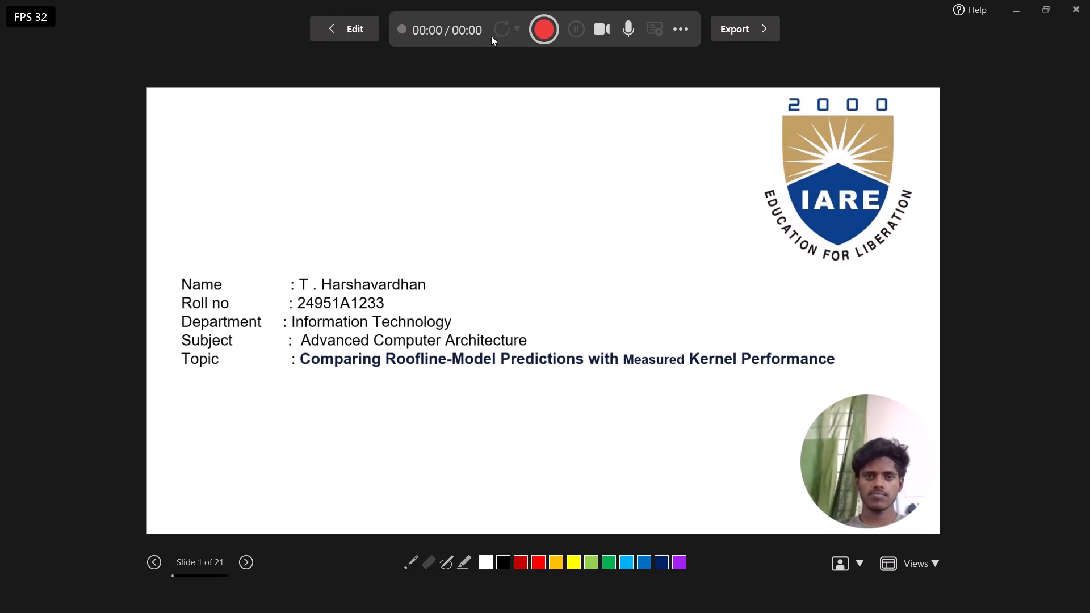
# Start recording with camera narration and present from the student-details cover through the title slide to the Processor Performance & The Memory Wall slide.
pyautogui.click(547, 32)
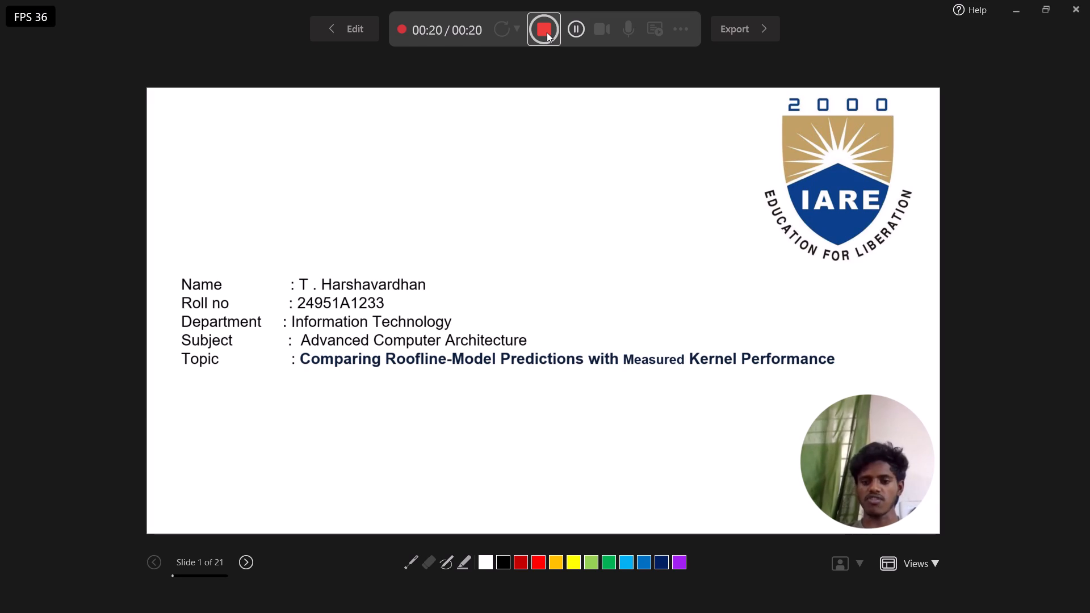
pyautogui.press('Down')
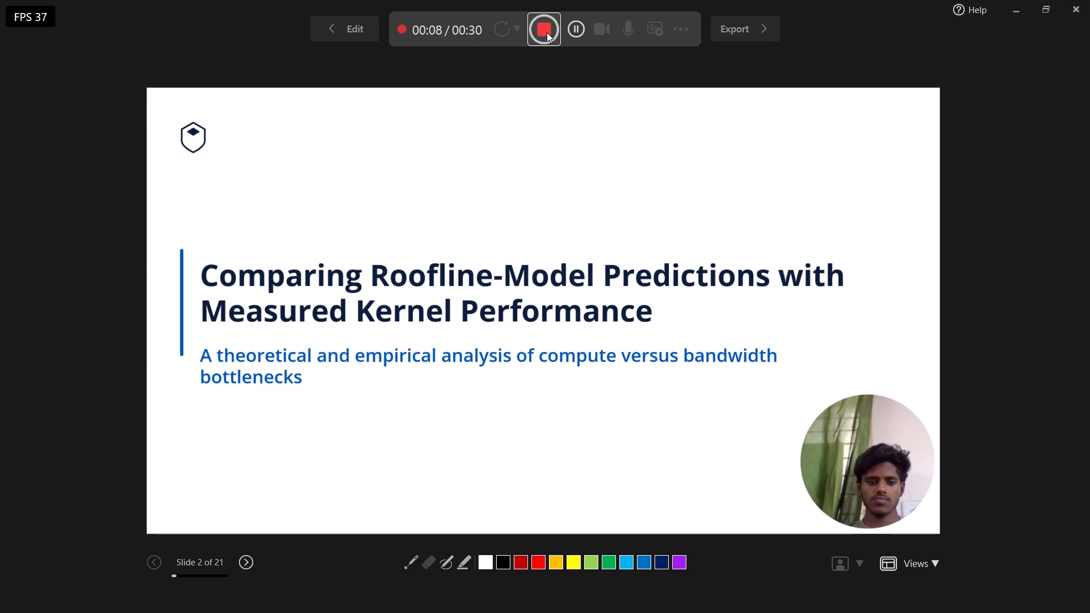
pyautogui.press('Down')
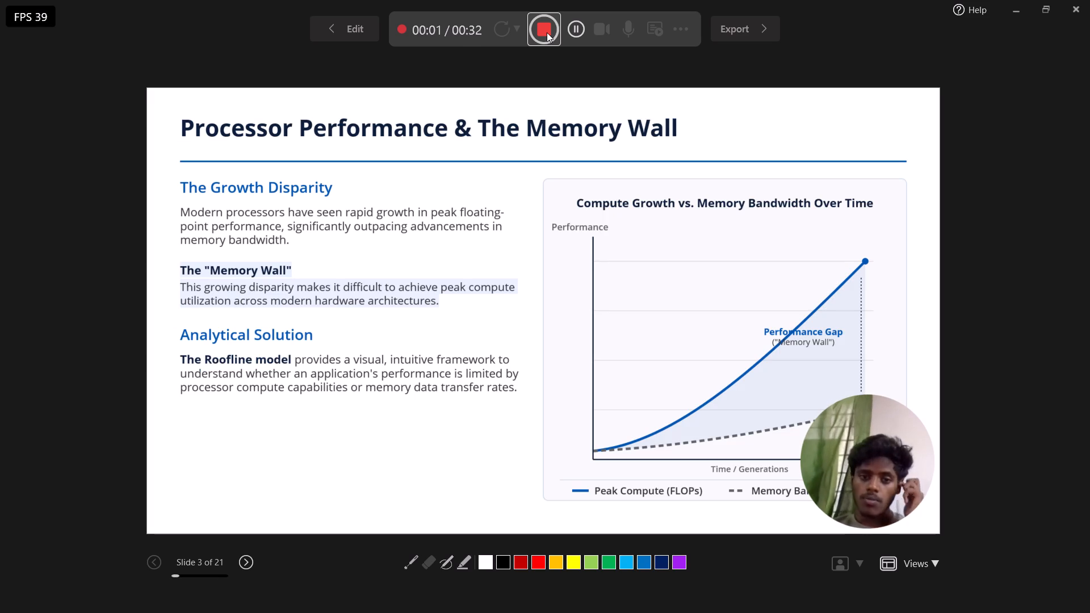
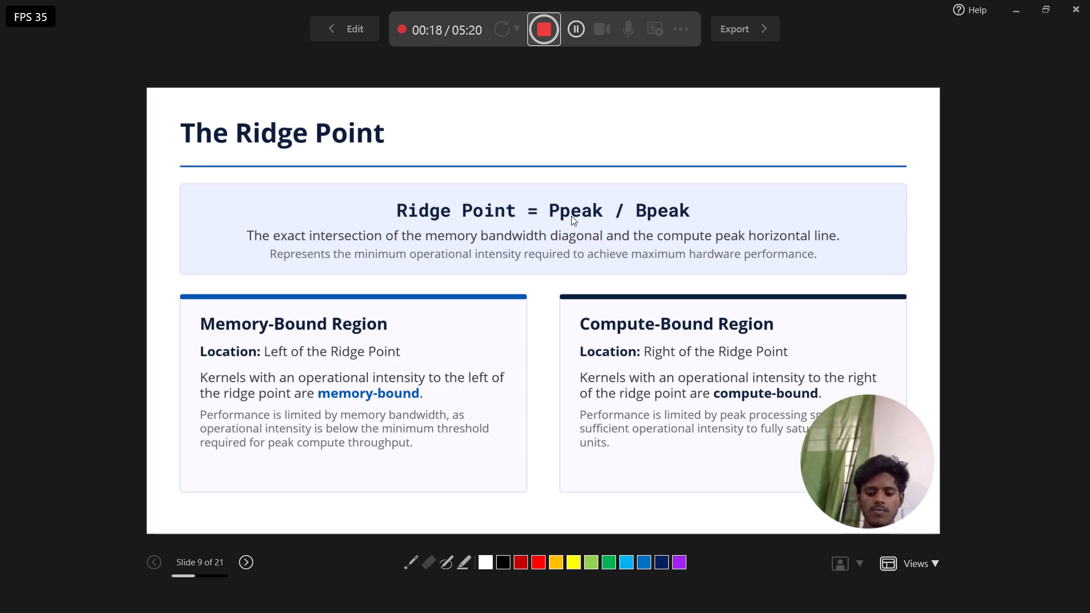
# Continue the recorded presentation from The Ridge Point slide to the Experimental Setup: SAXPY Kernel Analysis slide.
pyautogui.press('Right')
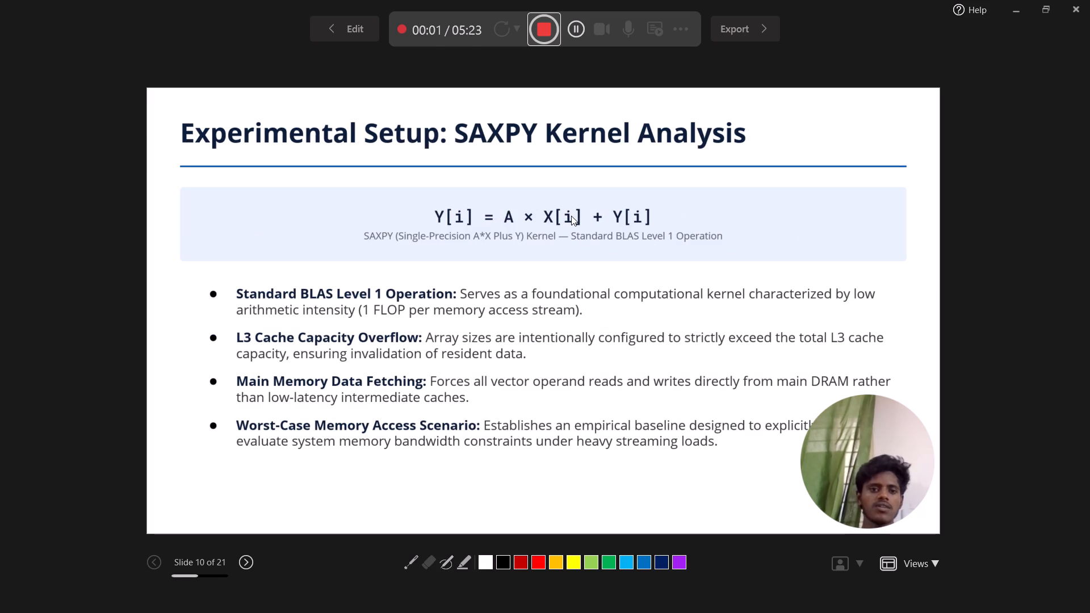
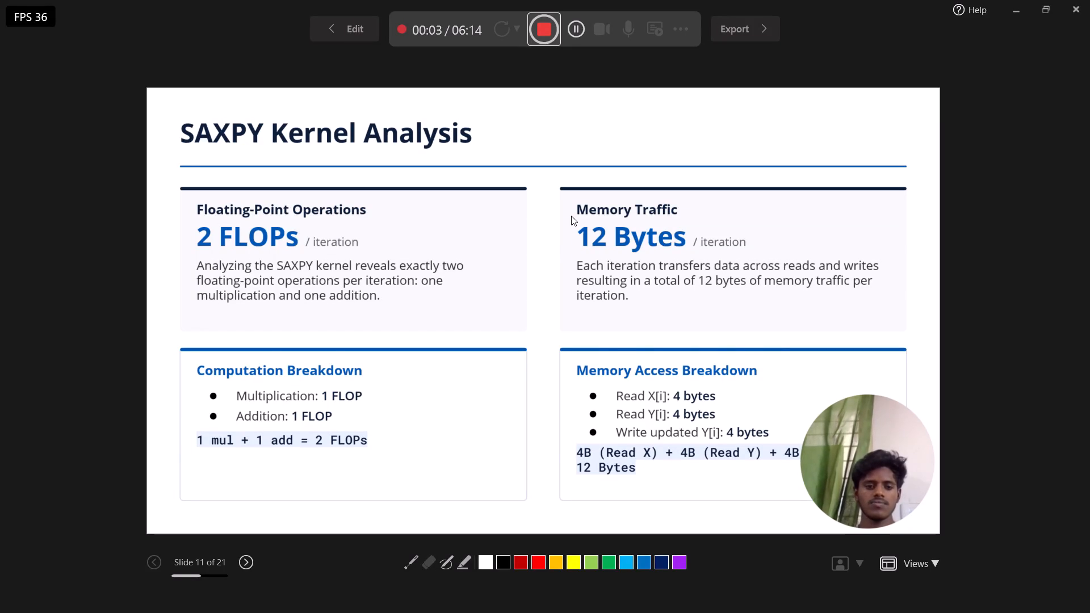
# Advance the recorded presentation from the SAXPY Kernel Analysis slide to the SAXPY Theoretical Operational Intensity slide.
pyautogui.press('Right')
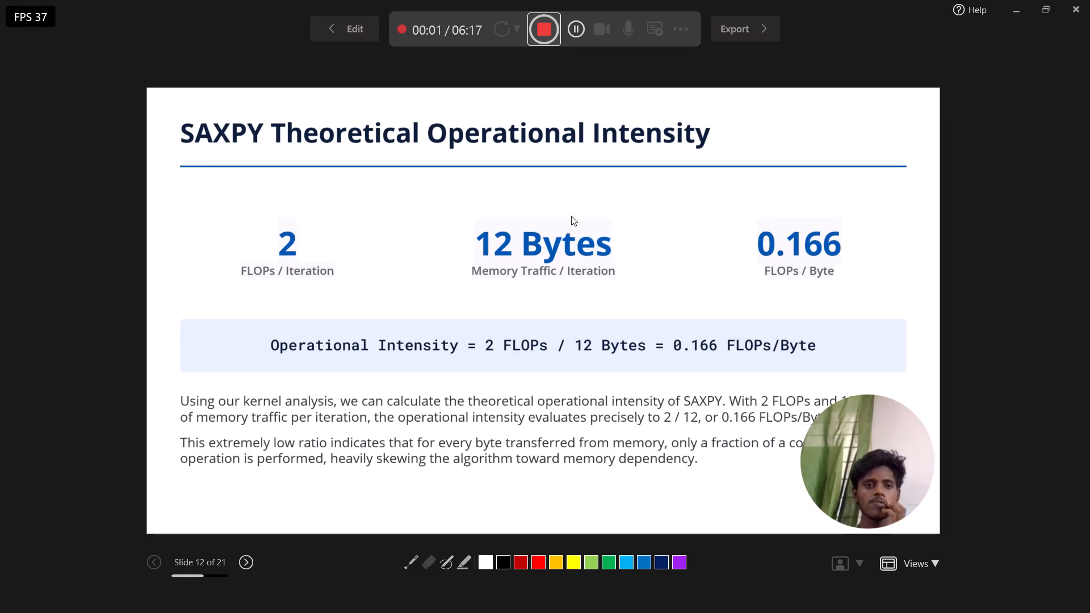
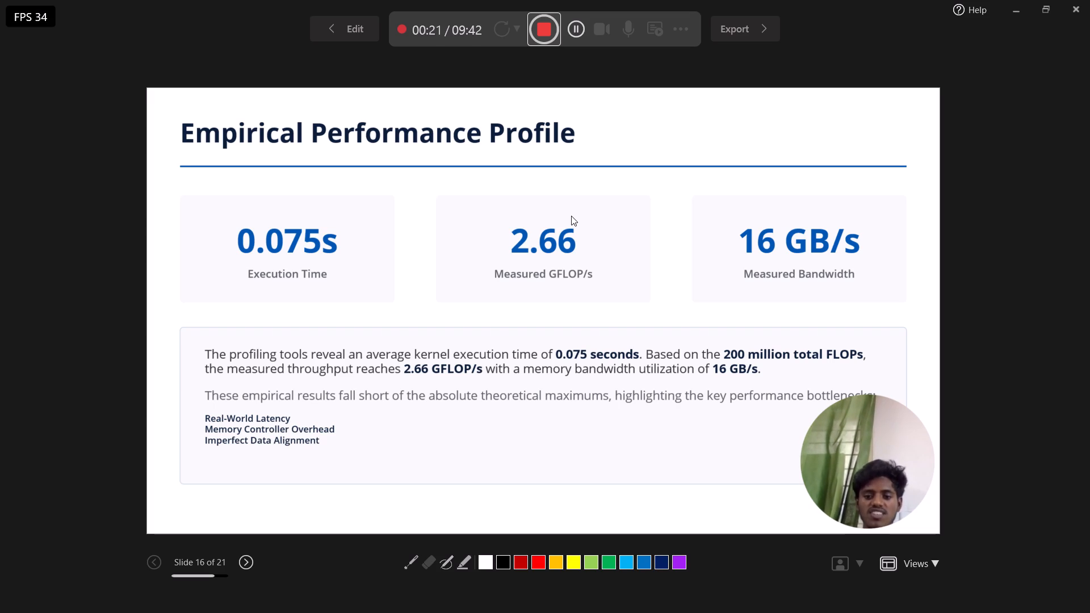
# Advance the recorded presentation from the Empirical Performance Profile slide through to the SAXPY Performance Bottleneck Analysis slide.
pyautogui.press('Right')
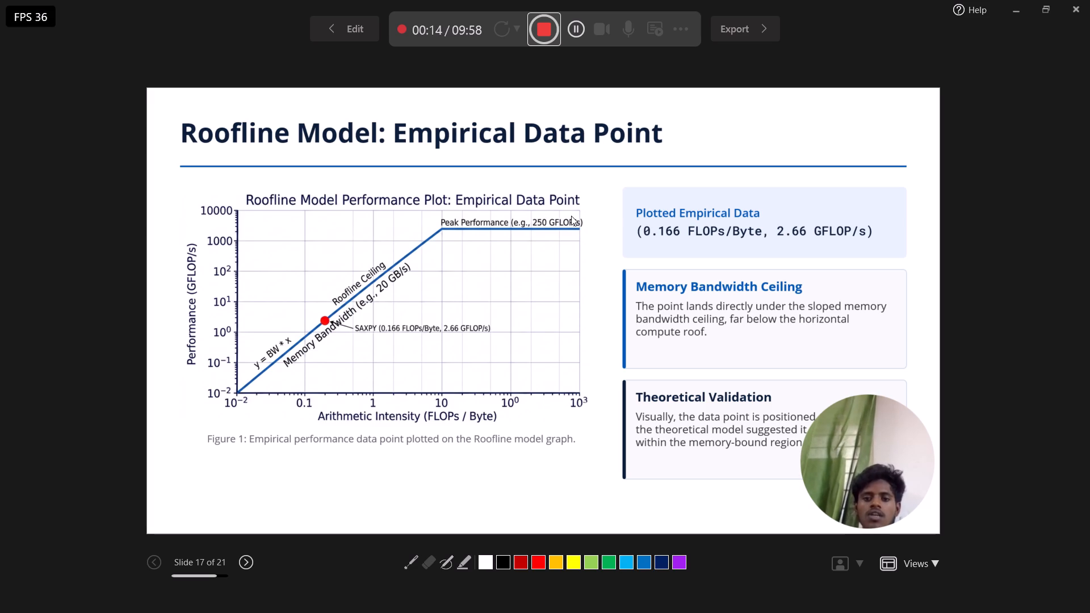
pyautogui.press('Right')
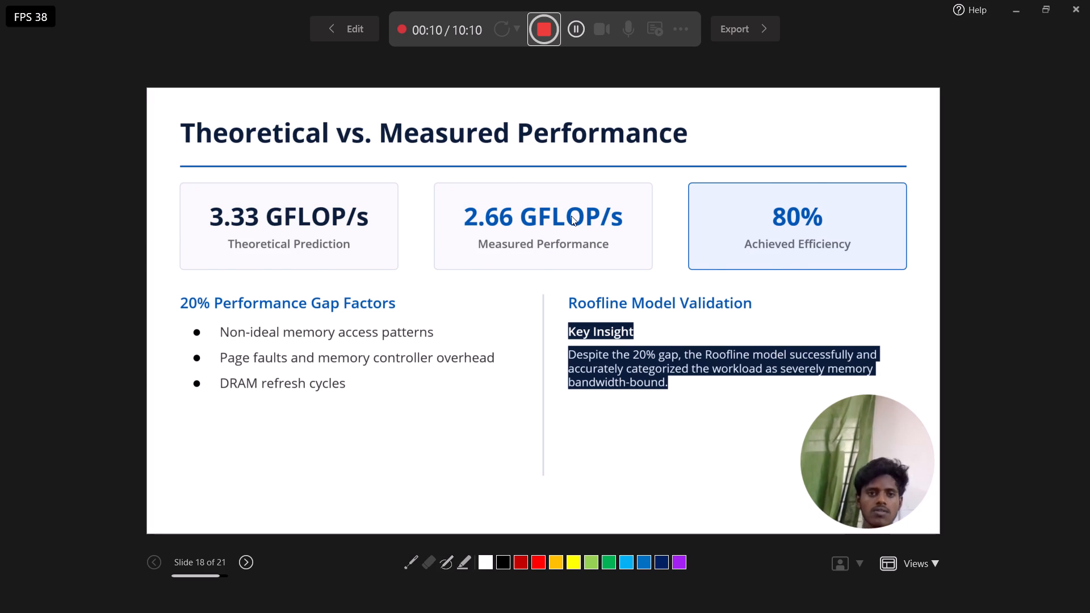
pyautogui.press('Right')
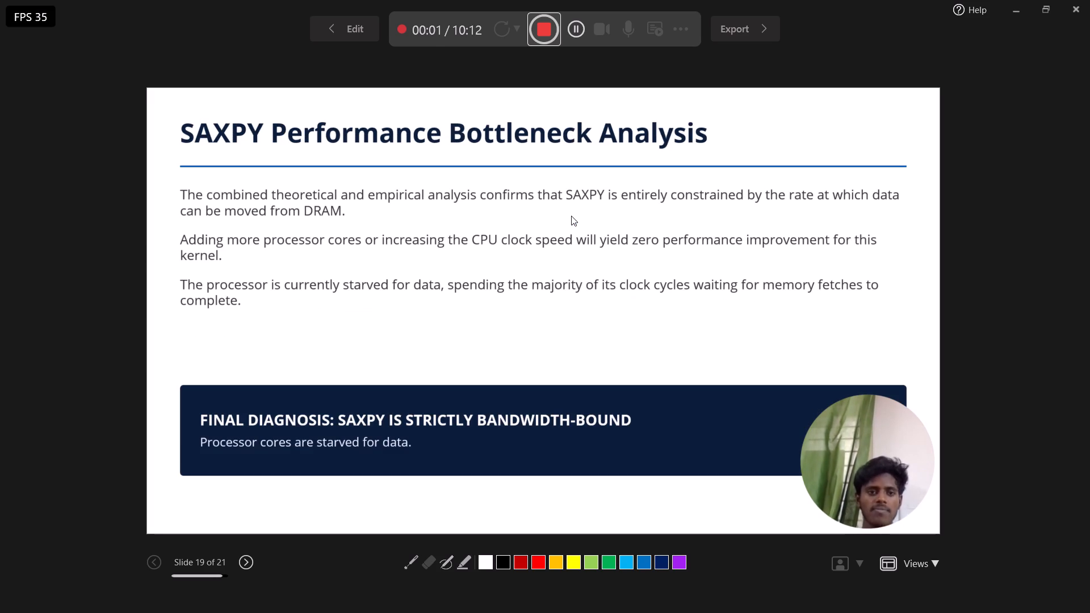
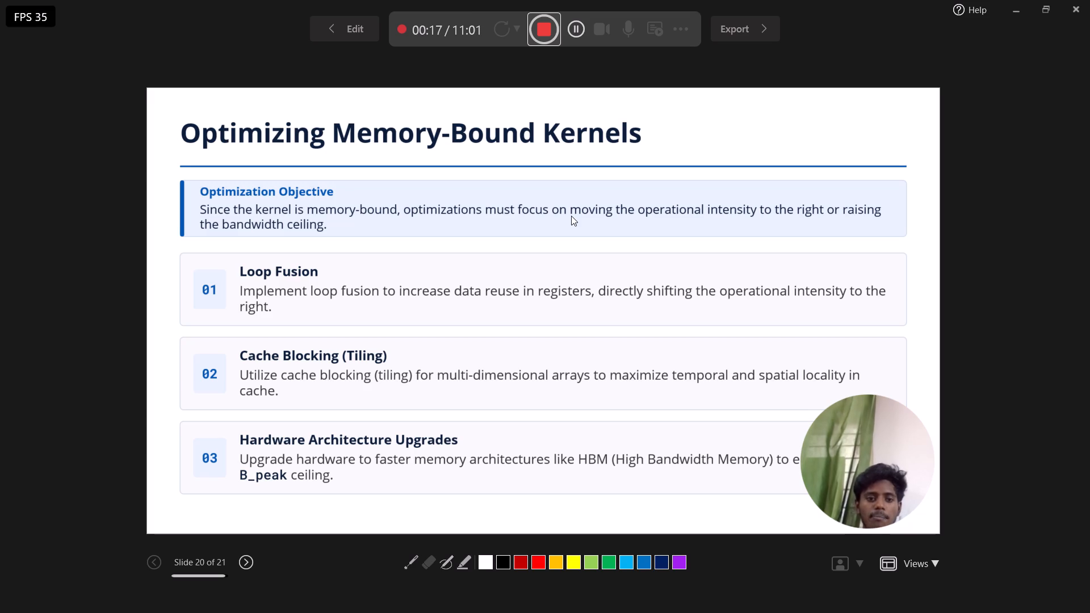
# Advance the recording from the Optimizing Memory-Bound Kernels slide through Key Engineering Takeaways to the end of the slide show.
pyautogui.press('Right')
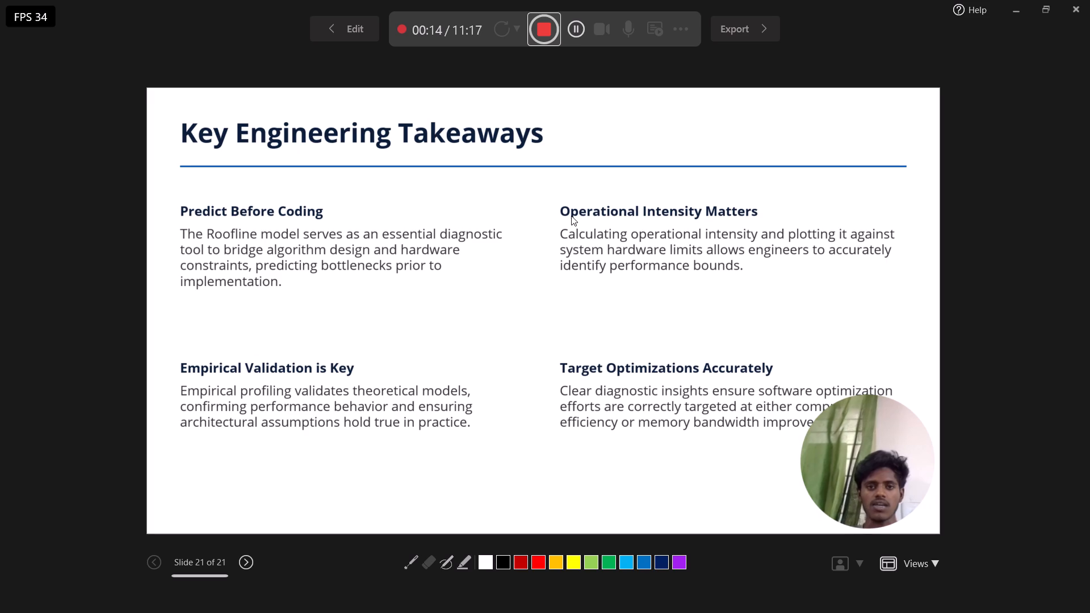
pyautogui.click(571, 216)
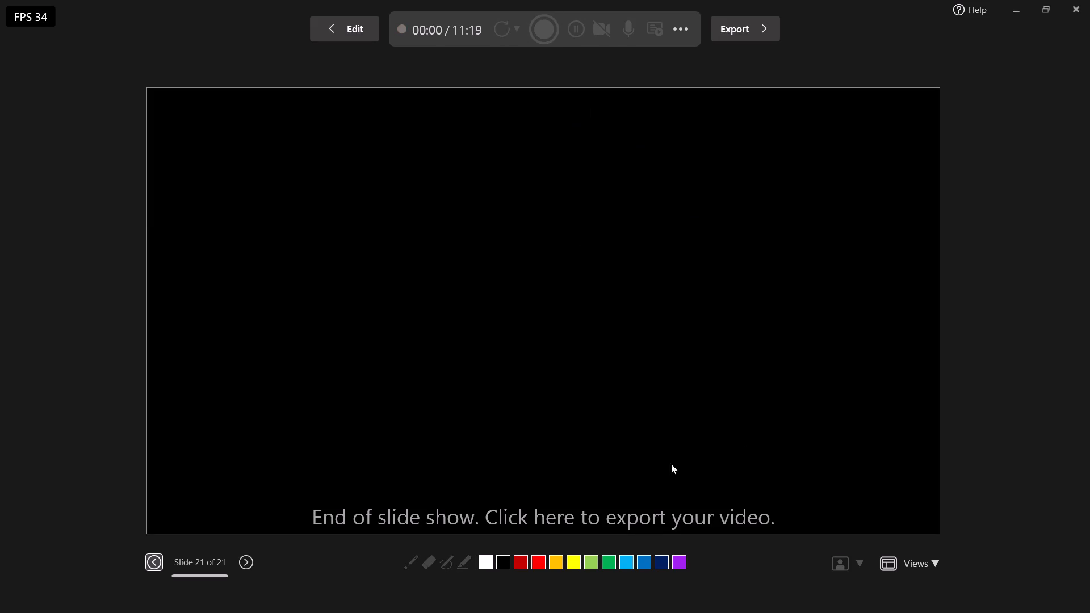
# Stay in the recording view for export and customize the video export to HD (720p) resolution.
pyautogui.press('Escape')
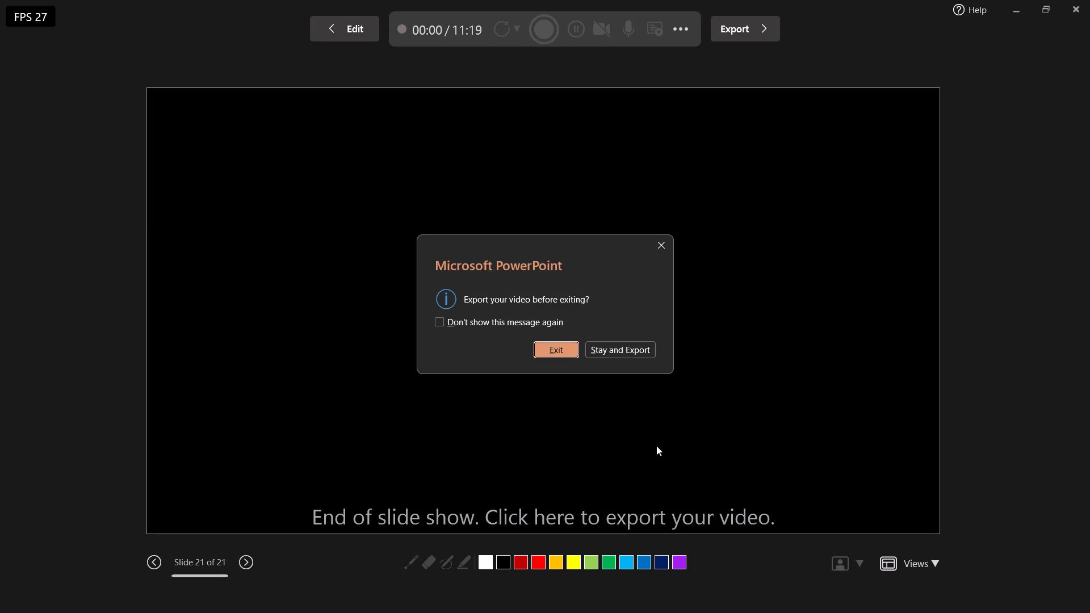
pyautogui.click(628, 345)
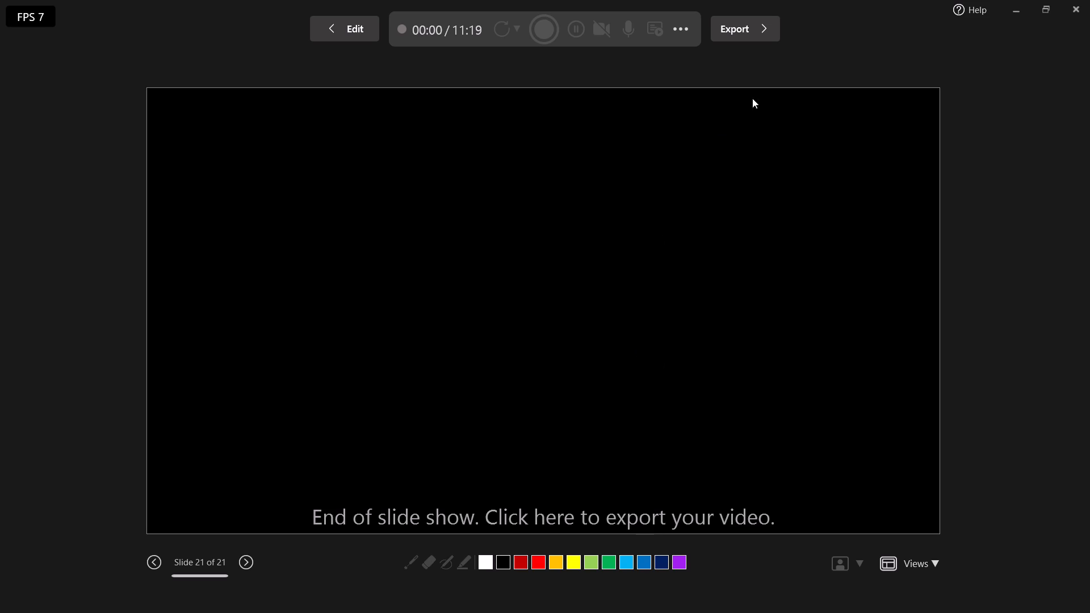
pyautogui.click(740, 24)
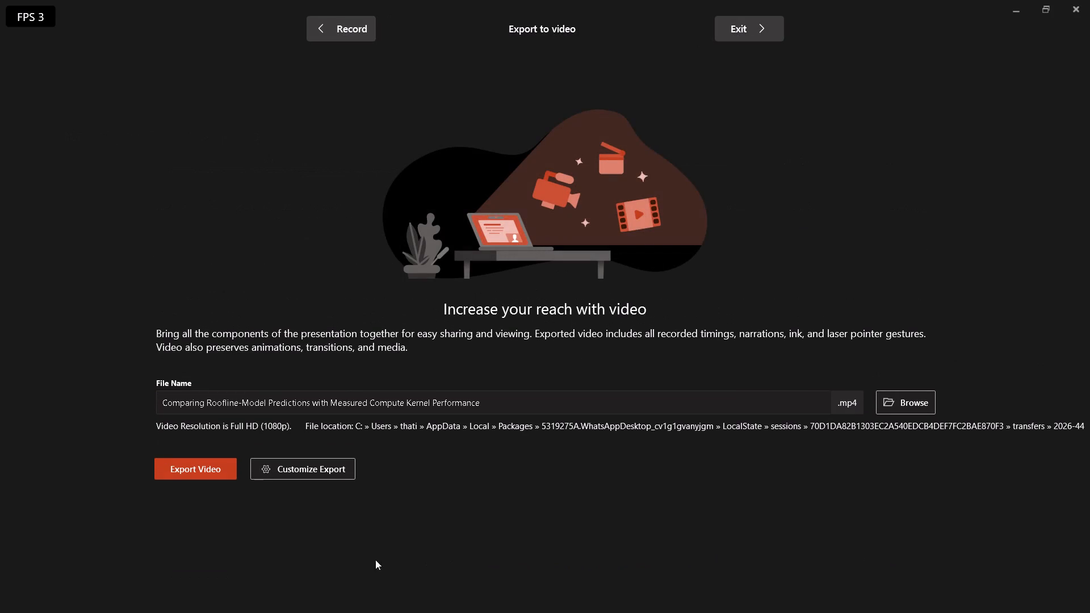
pyautogui.click(329, 476)
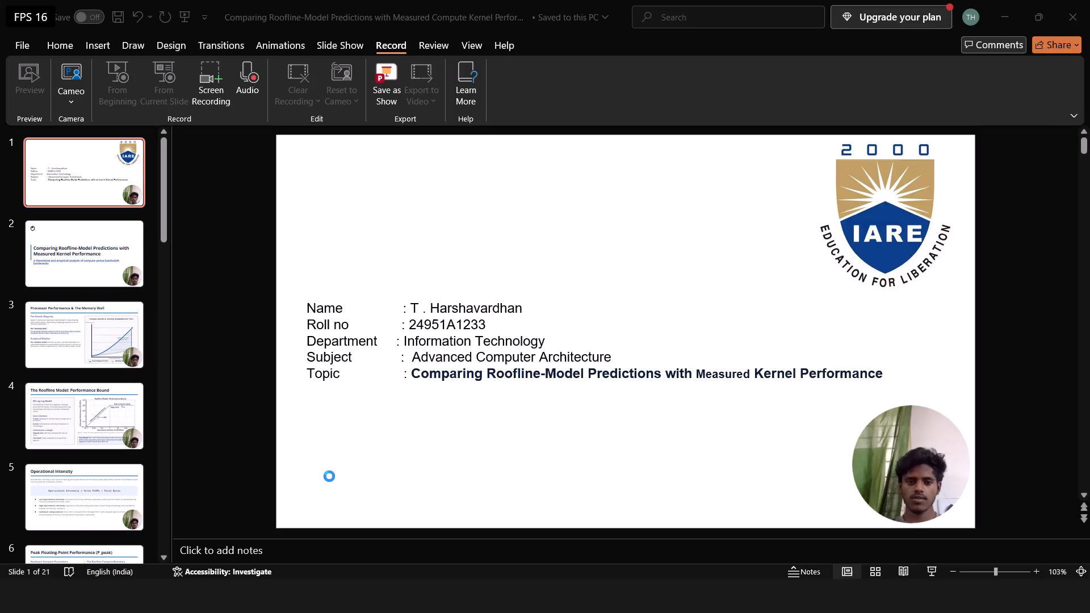
pyautogui.click(449, 189)
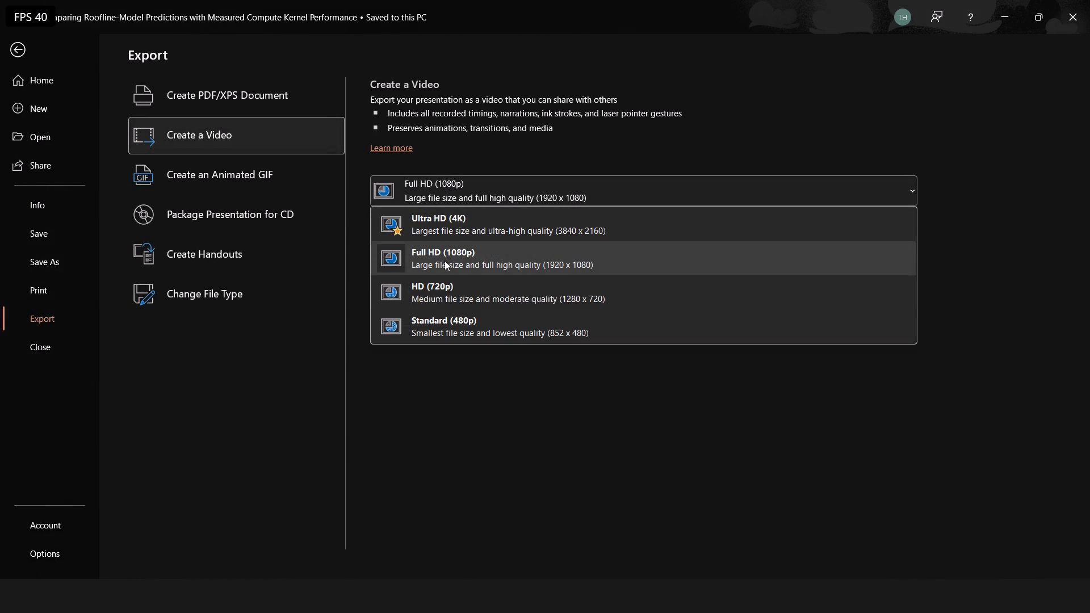
pyautogui.click(461, 290)
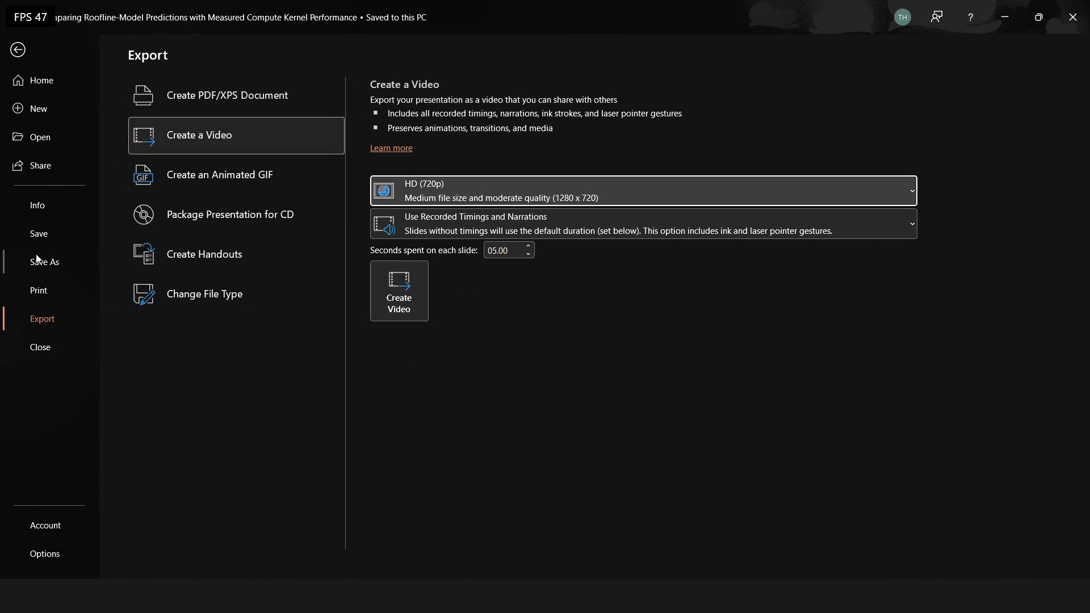
# Save the recorded presentation in the OneDrive Documents folder as a PowerPoint Presentation, keeping its current file name.
pyautogui.click(39, 257)
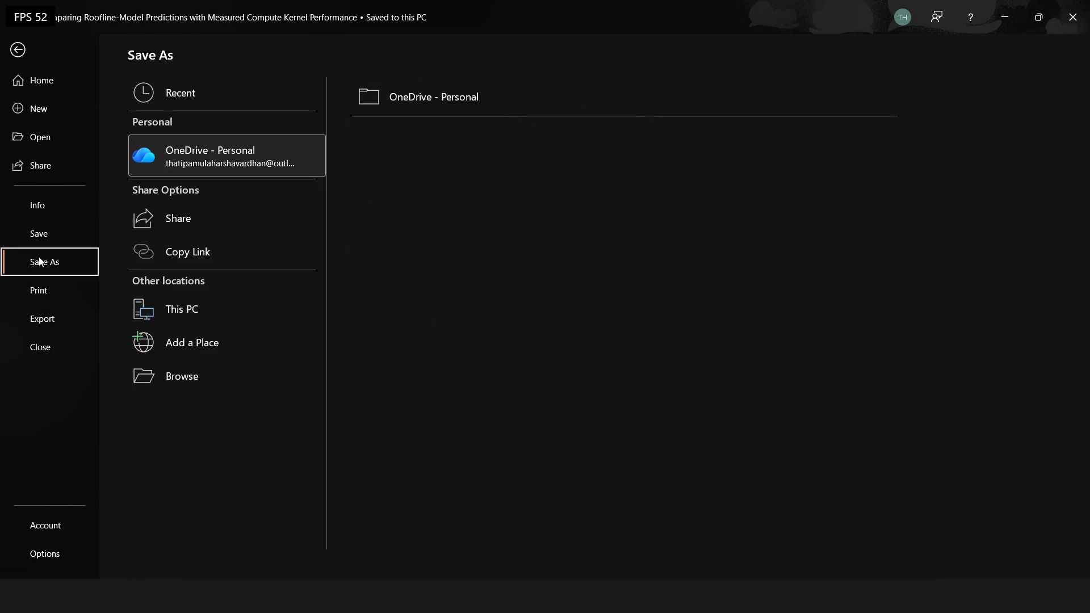
pyautogui.click(191, 322)
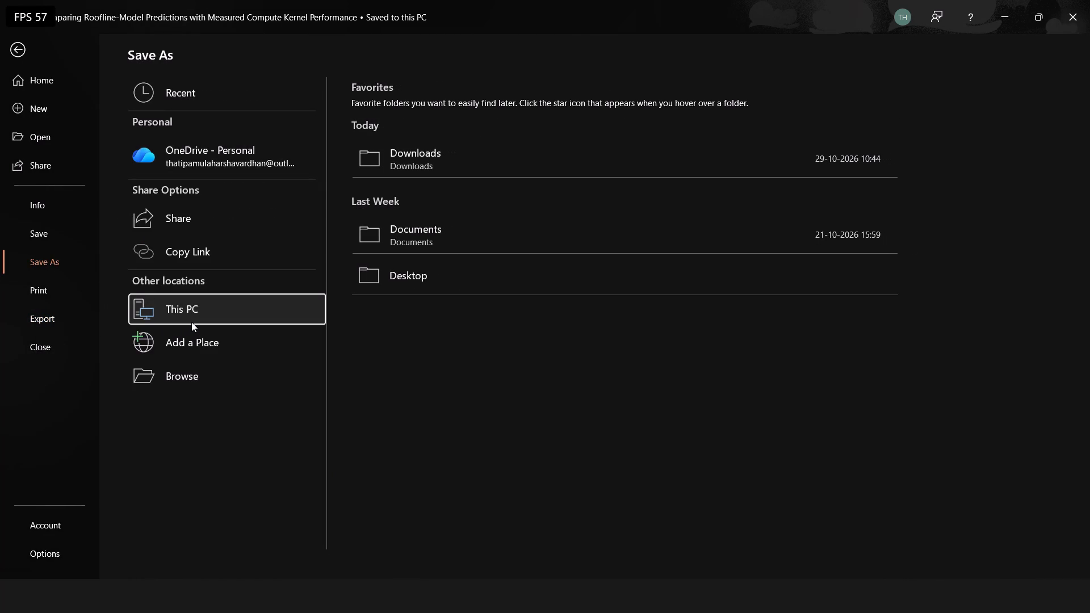
pyautogui.click(196, 363)
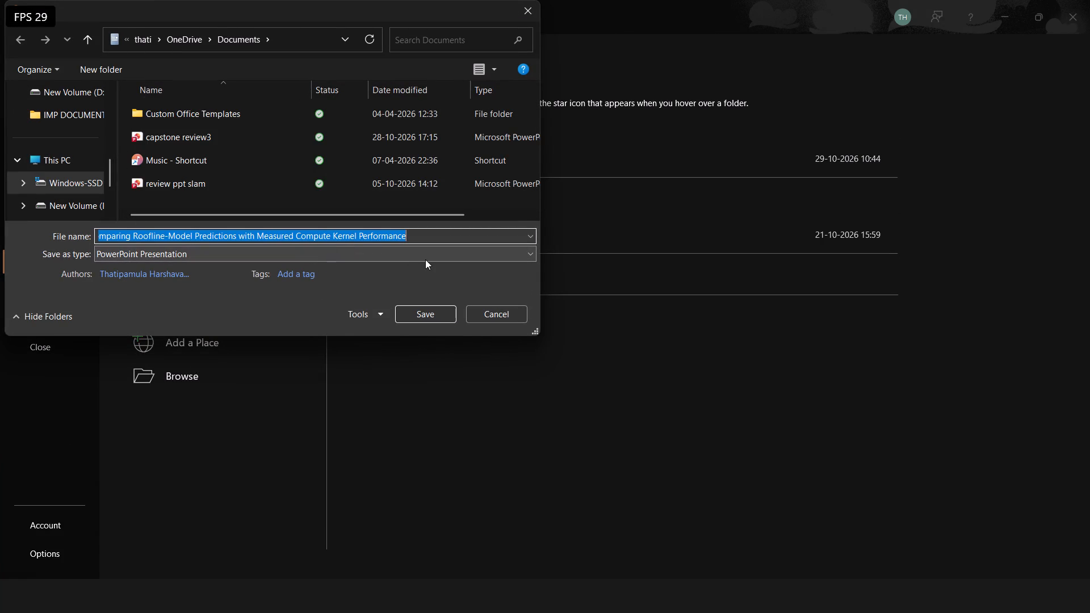
pyautogui.press('Return')
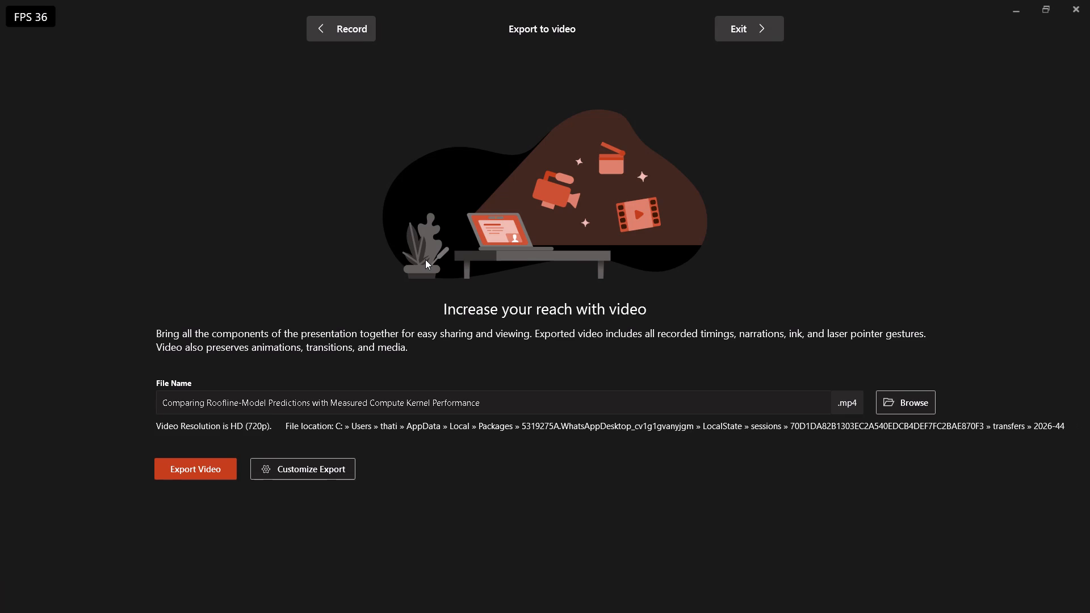
# Export the recorded presentation as an HD (720p) MP4 video named Comparing Roofline-Model Predictions with Measured Compute Kernel Performance.
pyautogui.click(212, 469)
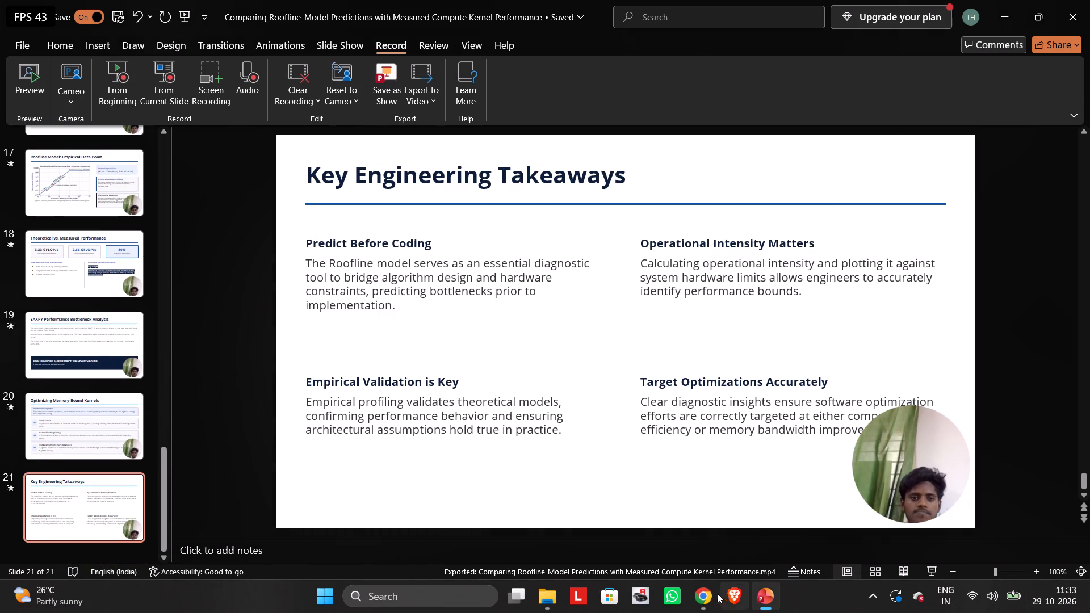
# Switch to File Explorer and look through the Downloads folder for the exported presentation video.
pyautogui.click(548, 607)
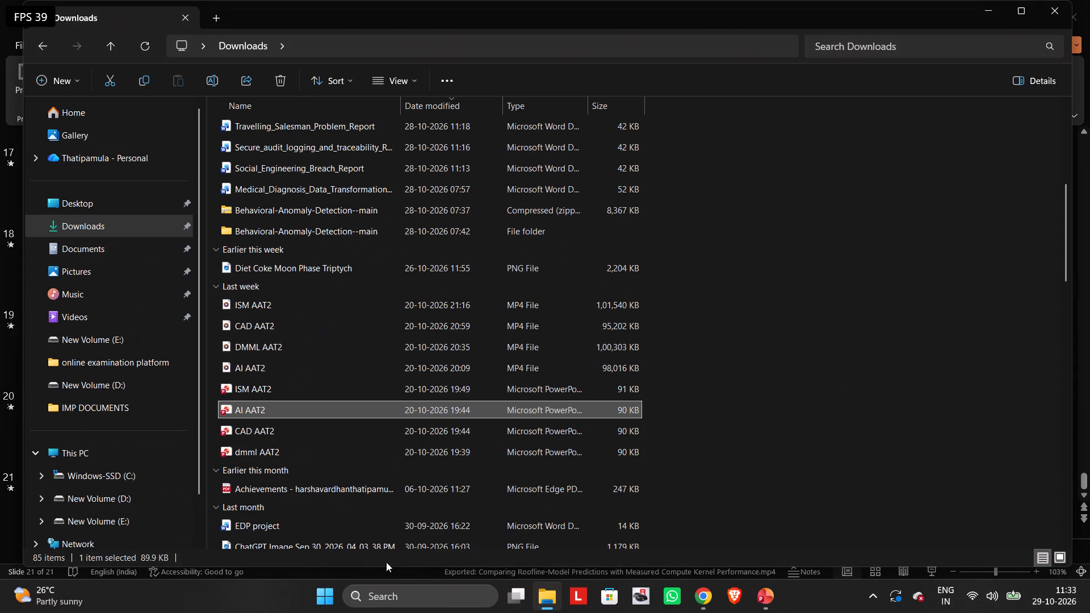
pyautogui.scroll(19, 357, 299)
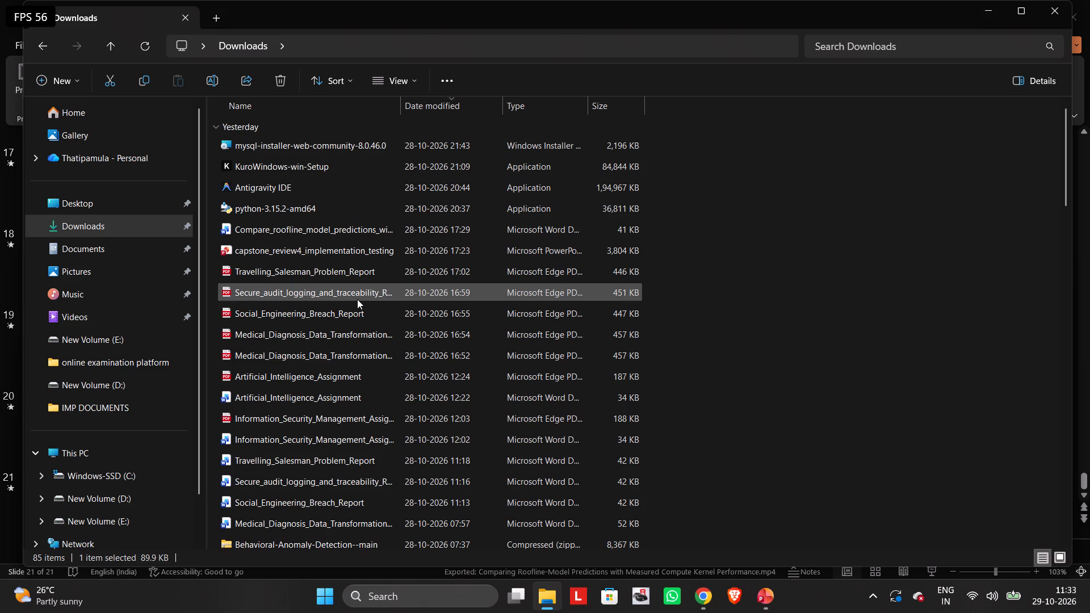
pyautogui.scroll(-2, 357, 299)
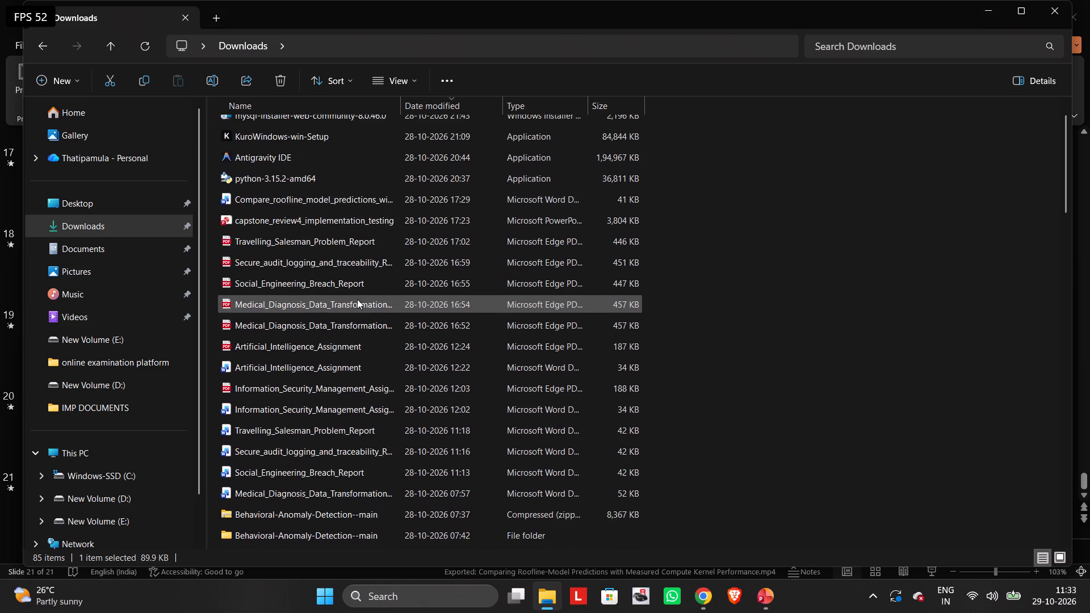
pyautogui.scroll(-3, 357, 299)
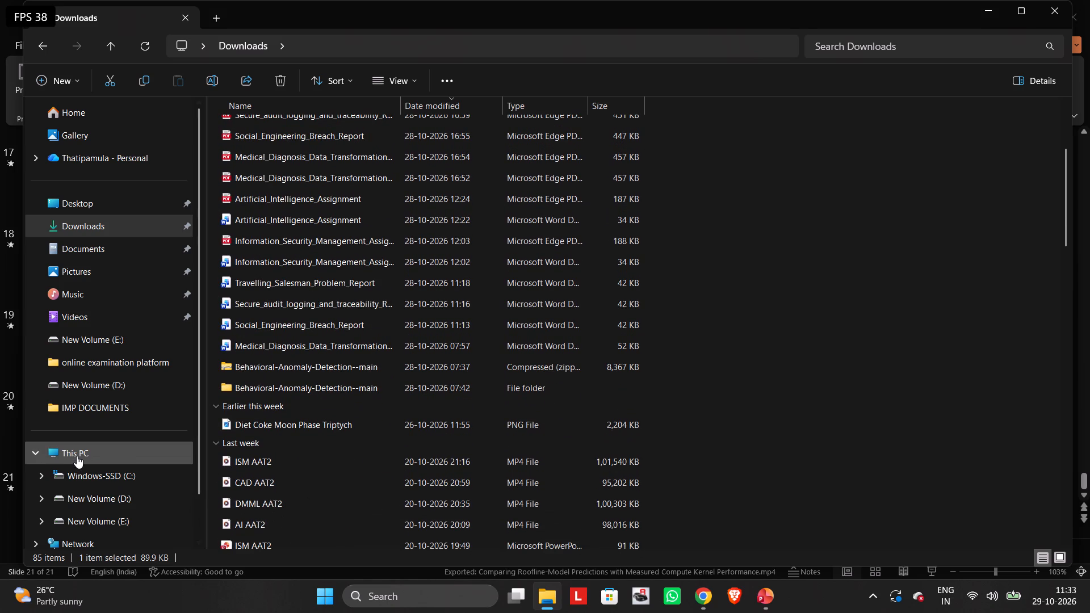
# In File Explorer, look through This PC and the Windows-SSD (C:) drive for the exported roofline video.
pyautogui.click(81, 454)
pyautogui.click(85, 469)
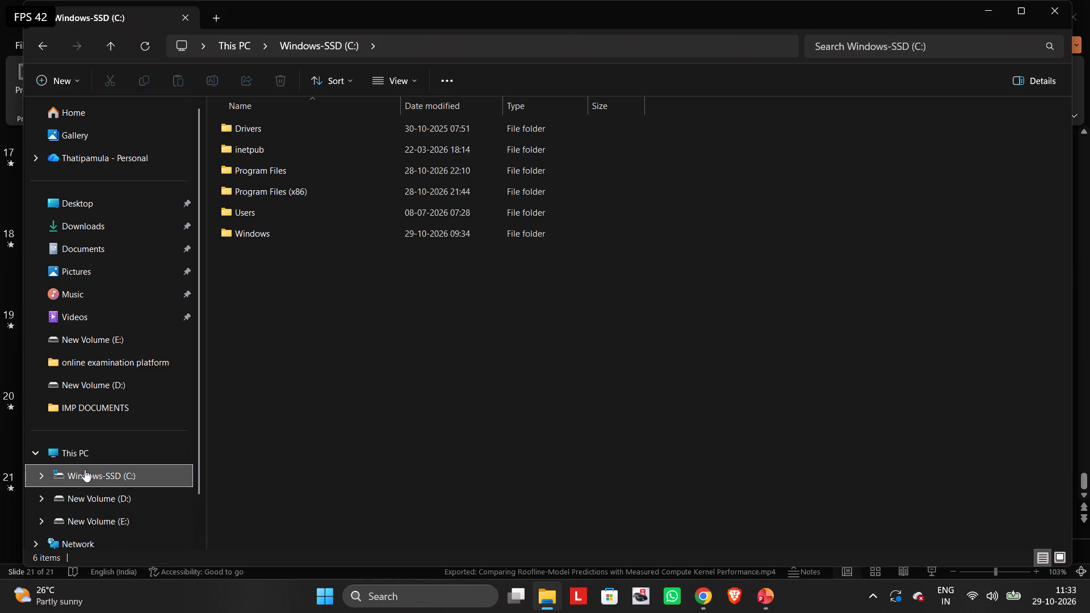
pyautogui.click(94, 460)
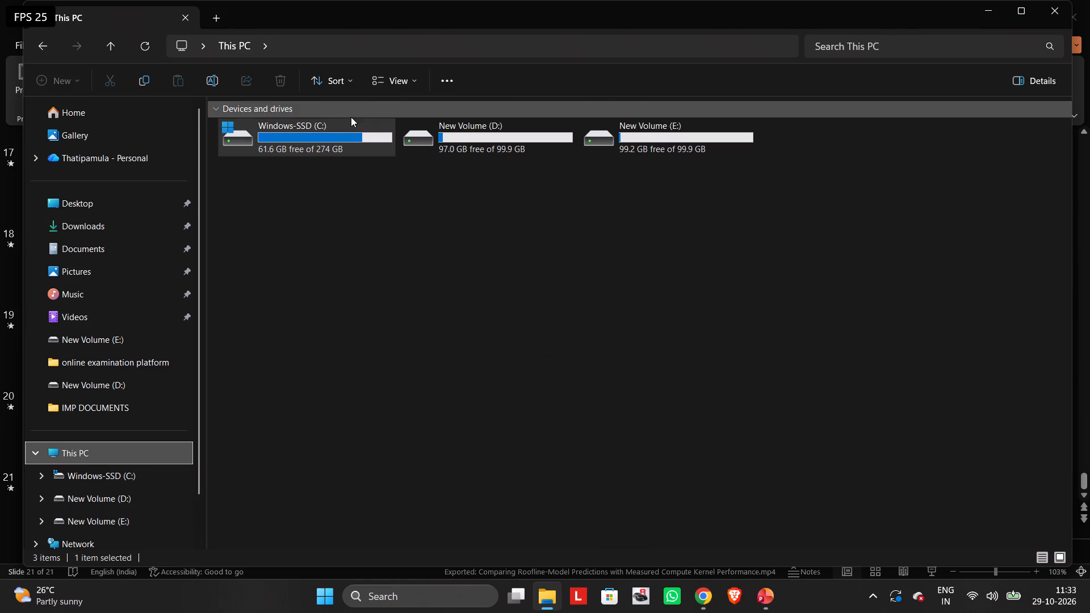
pyautogui.doubleClick(350, 136)
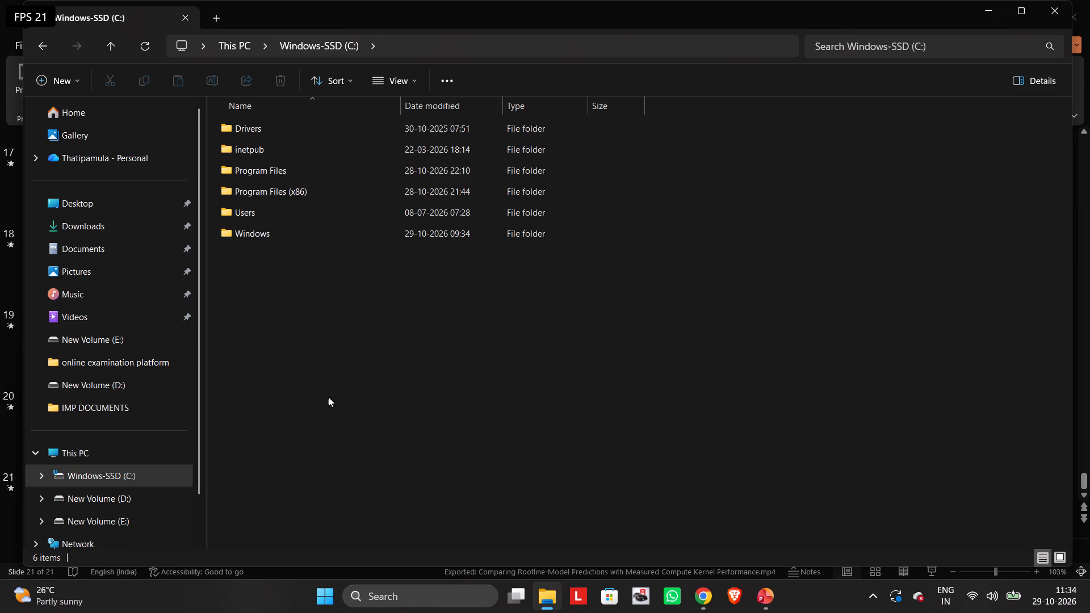
pyautogui.scroll(-2, 67, 486)
pyautogui.scroll(4, 67, 486)
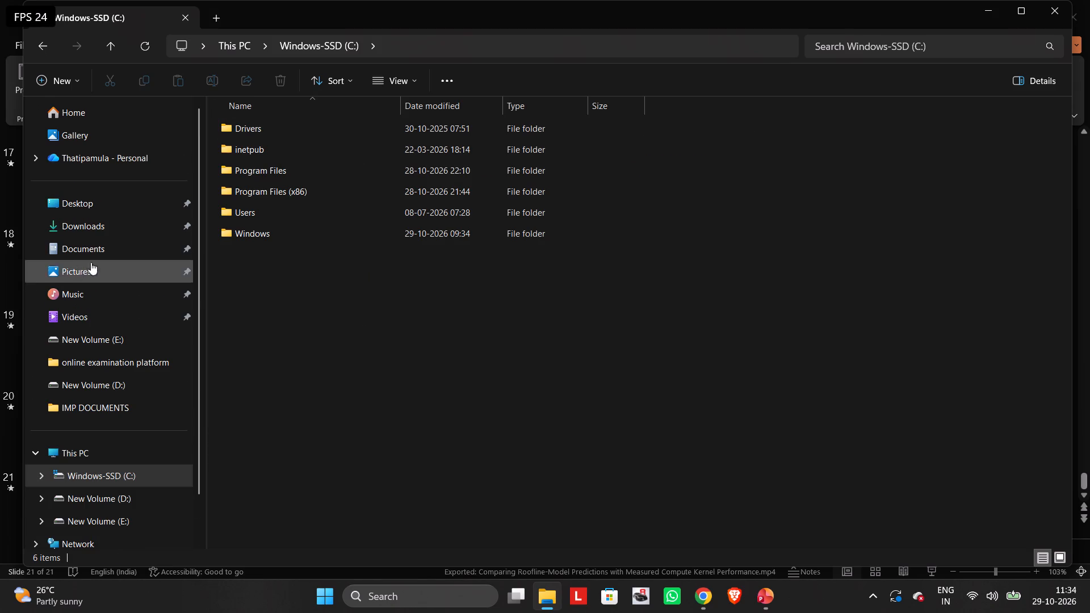
# Look through the Downloads folder, from yesterday's files down to those from earlier this year, for the exported video.
pyautogui.click(94, 221)
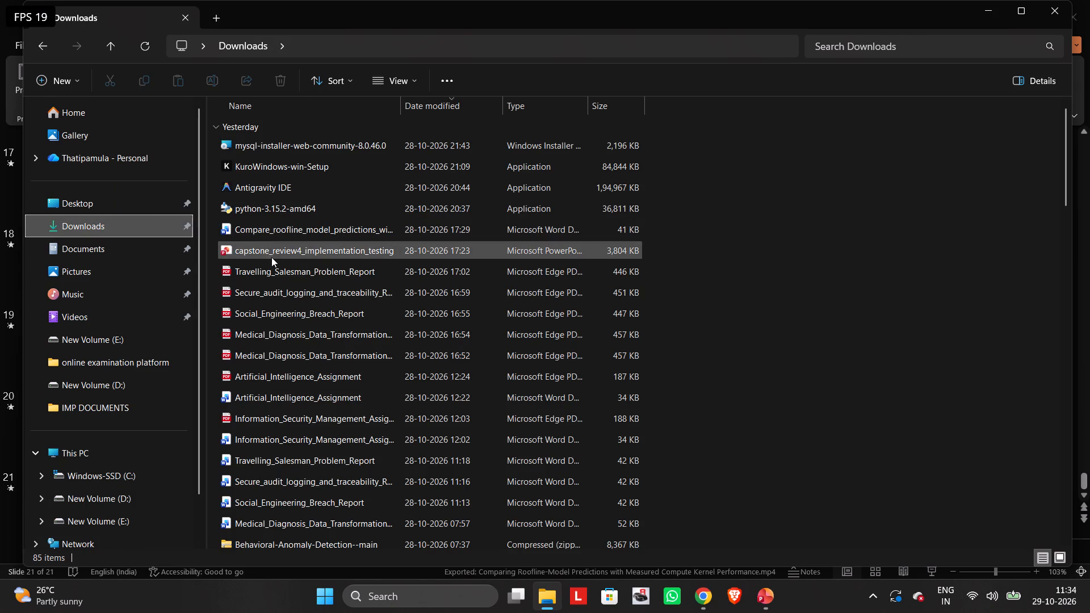
pyautogui.scroll(-4, 280, 447)
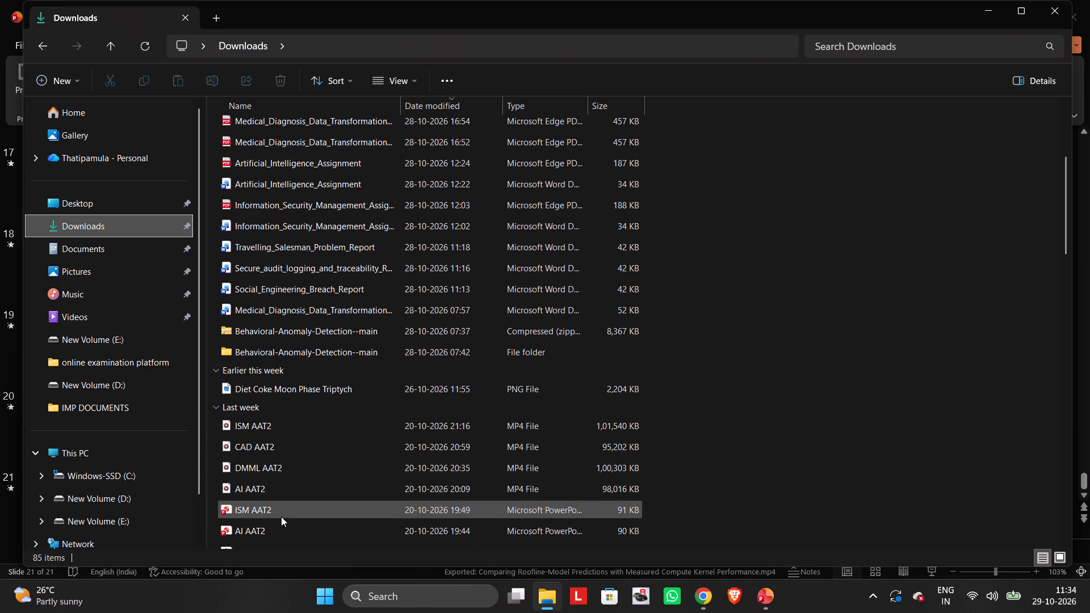
pyautogui.scroll(-3, 281, 521)
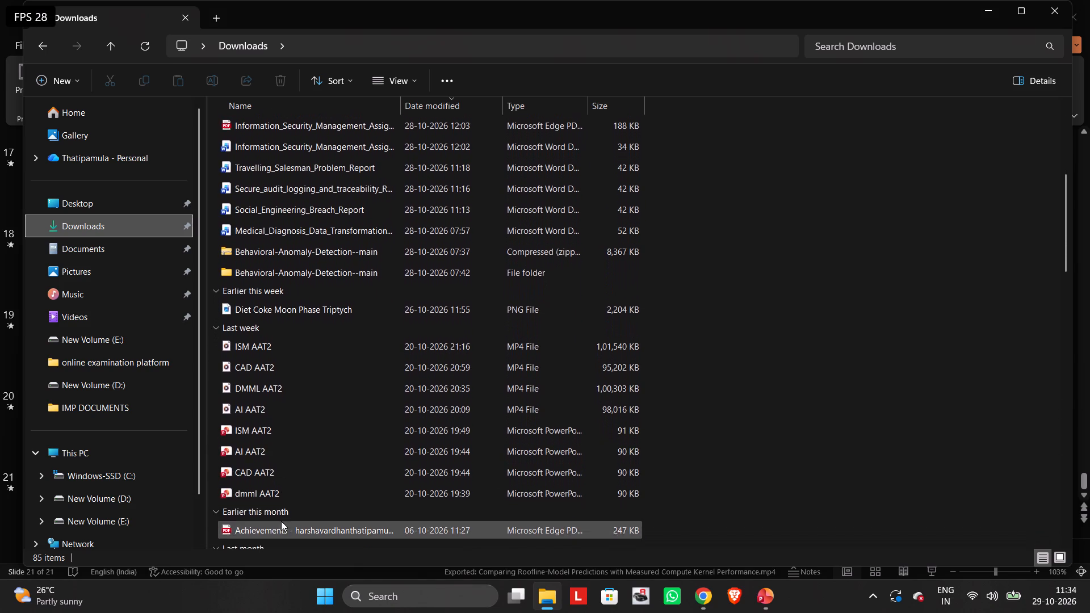
pyautogui.scroll(-6, 281, 521)
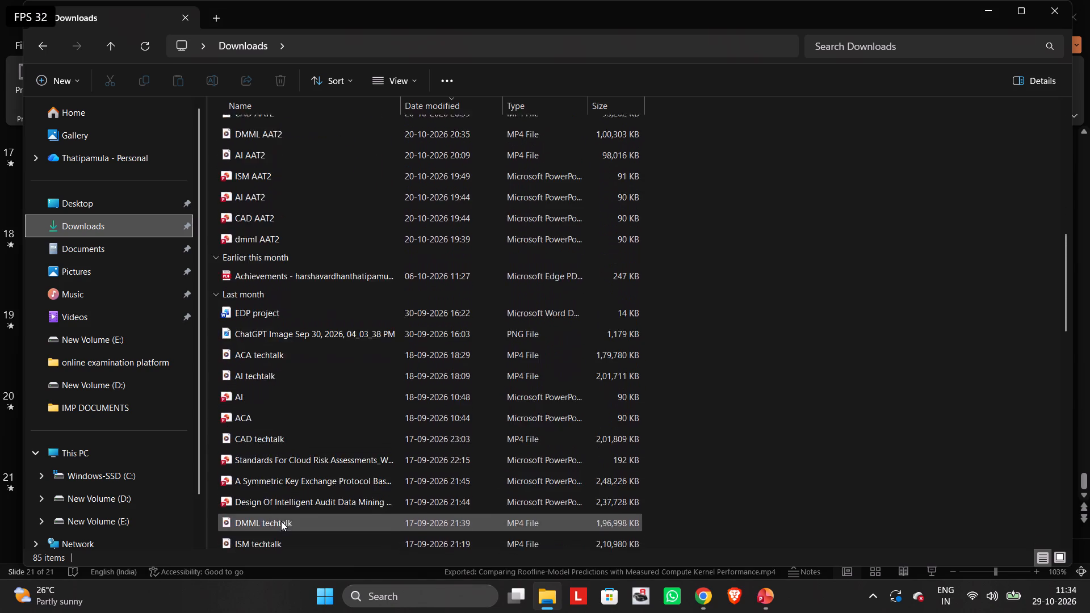
pyautogui.scroll(-4, 281, 521)
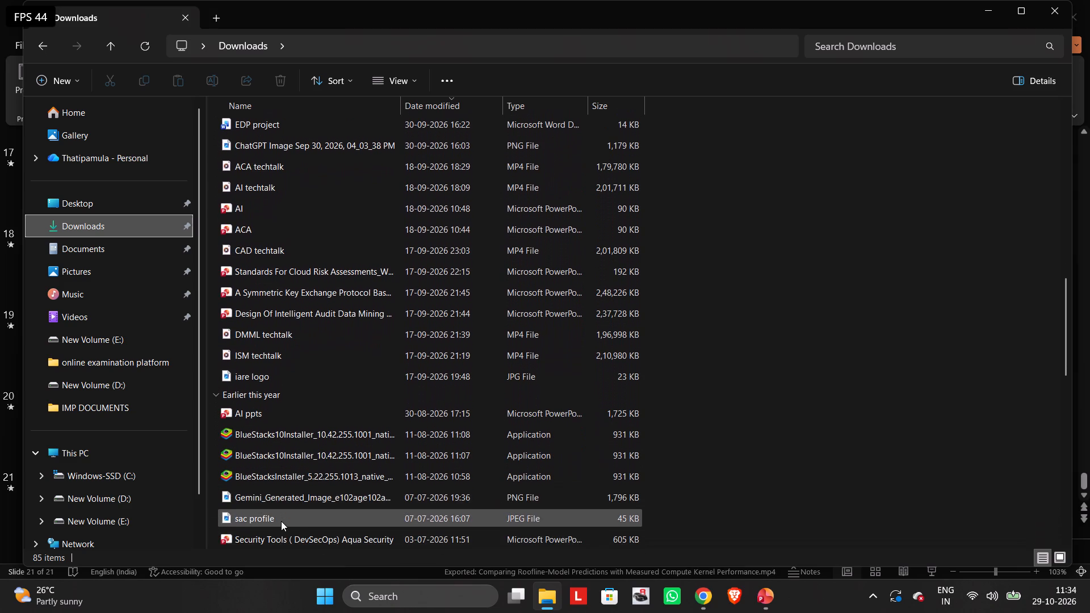
# Check the New Volume (D:), New Volume (E:) and Windows-SSD (C:) drives for the exported video.
pyautogui.click(129, 388)
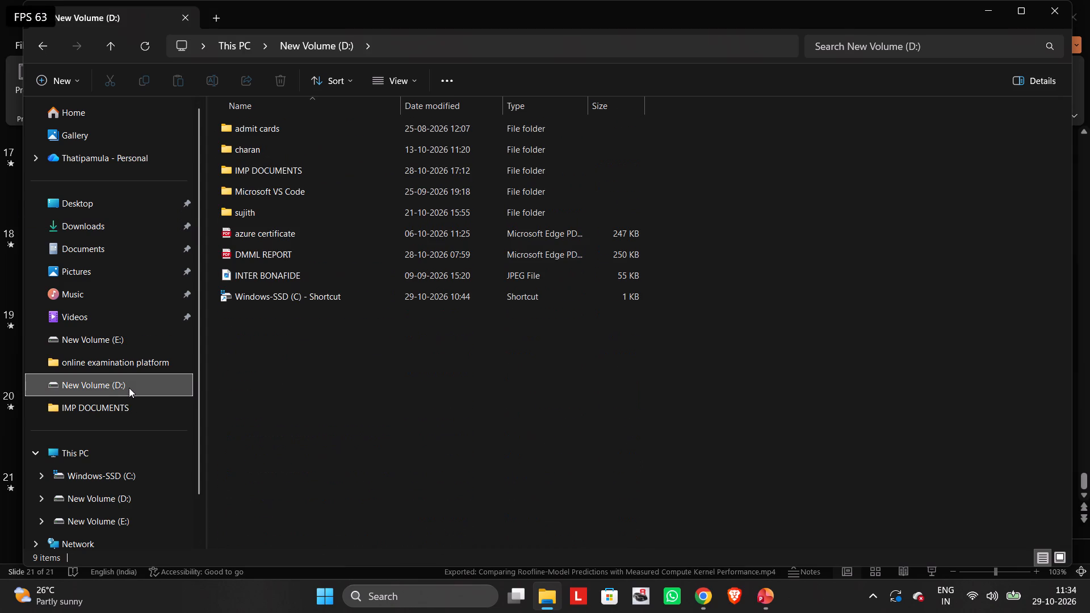
pyautogui.click(126, 336)
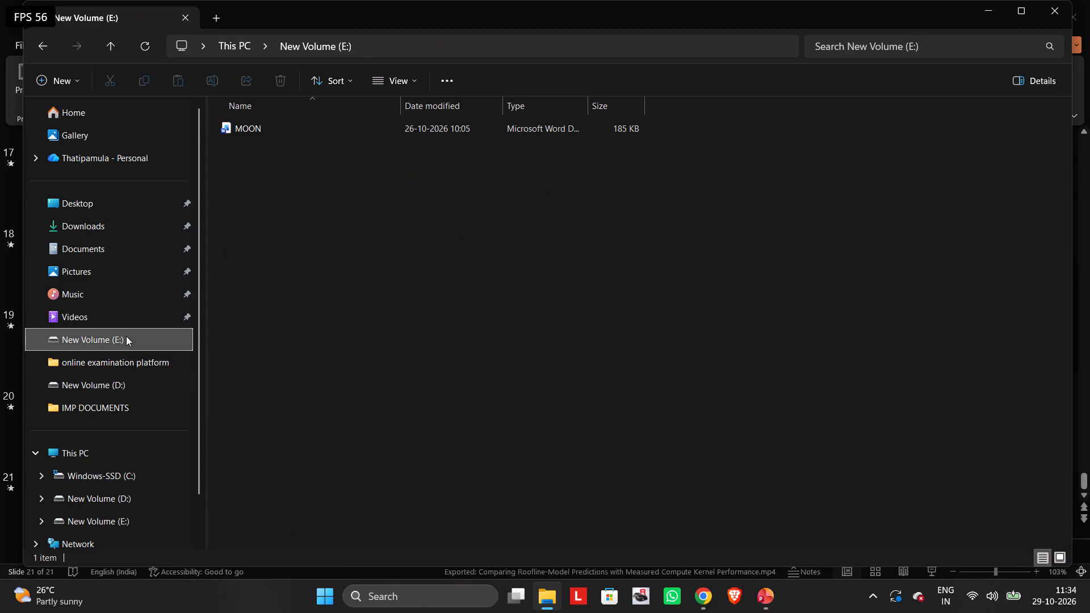
pyautogui.click(135, 455)
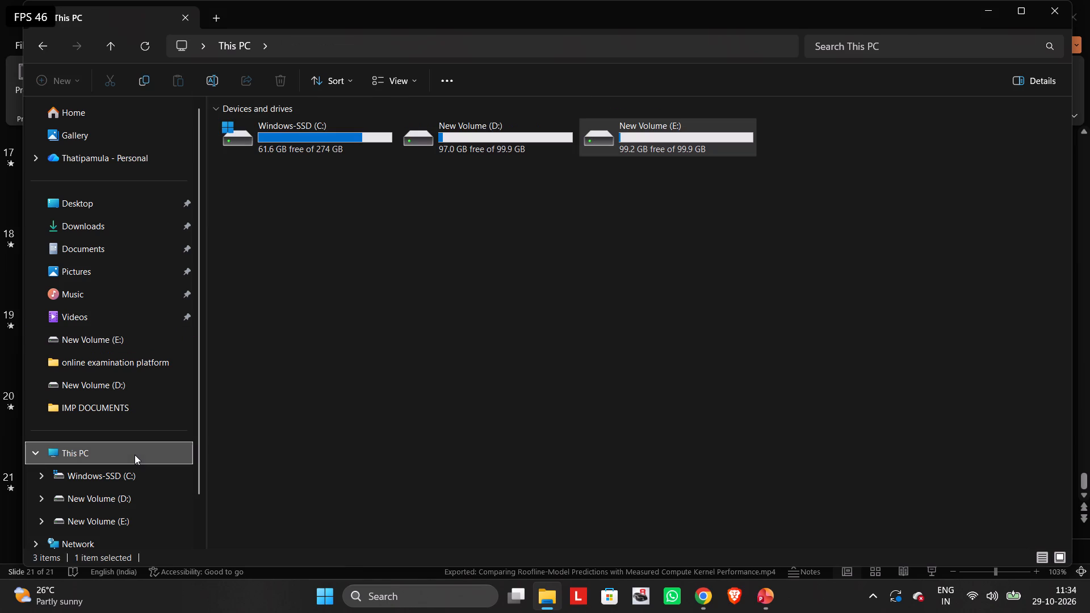
pyautogui.click(128, 482)
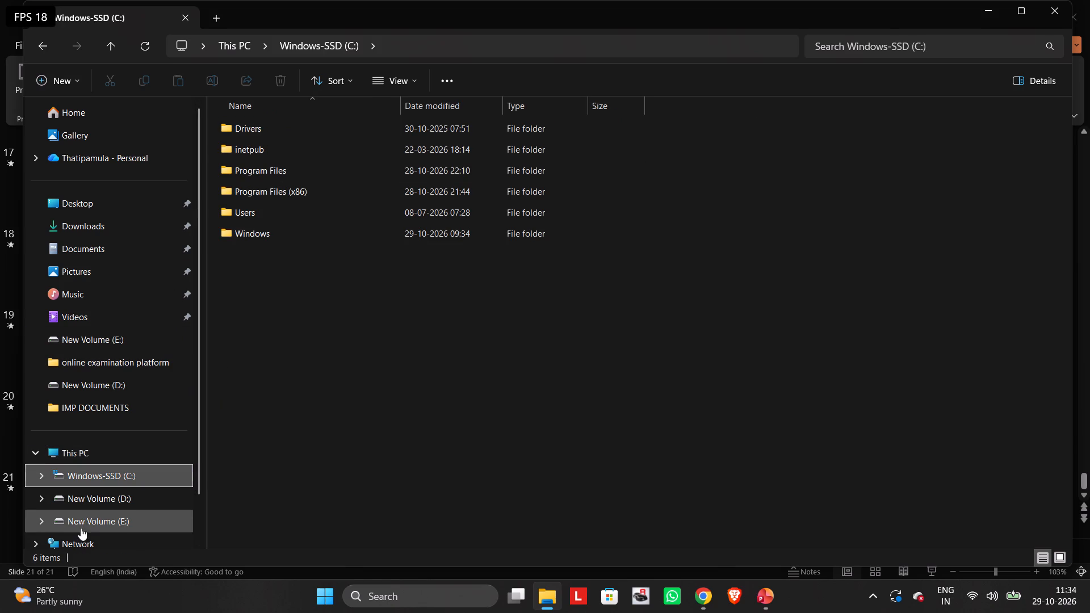
pyautogui.click(93, 504)
pyautogui.scroll(-2, 93, 504)
pyautogui.click(106, 467)
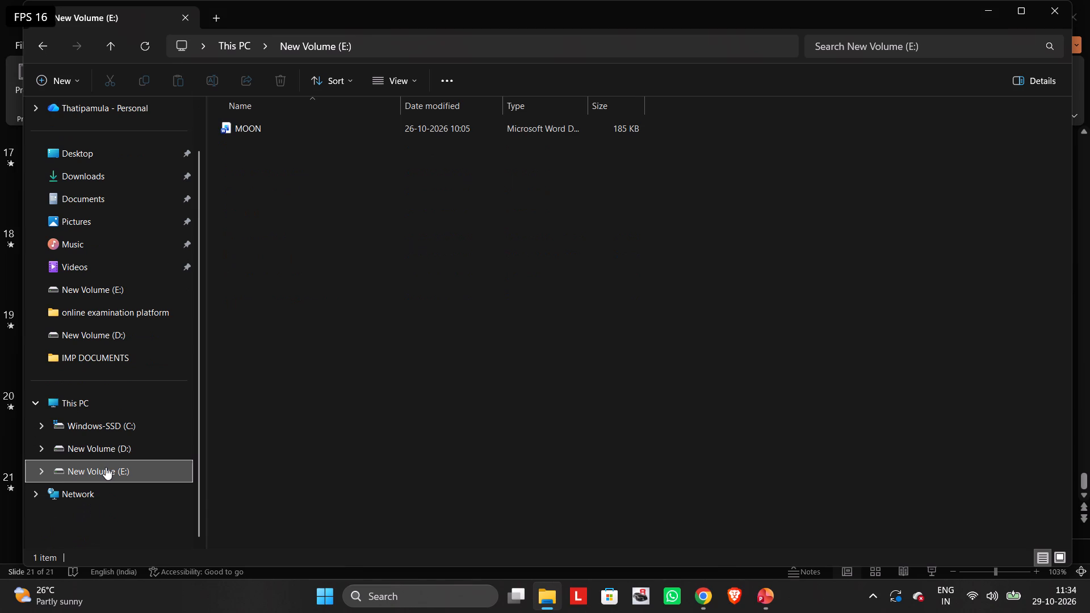
pyautogui.click(119, 426)
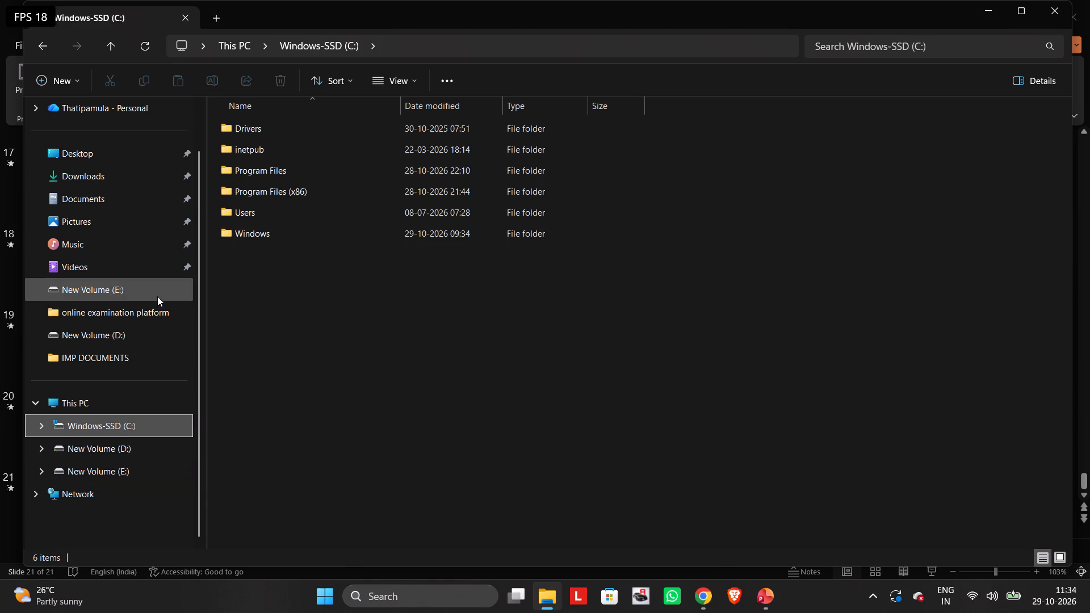
# Check the online examination platform, Videos, Music and Documents folders for the exported roofline video.
pyautogui.click(153, 318)
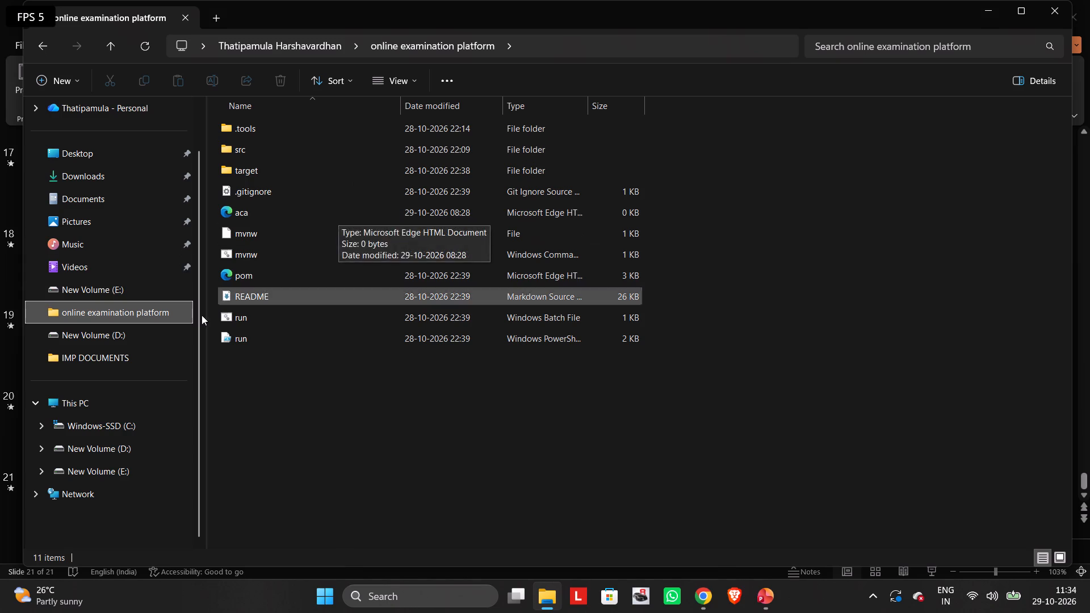
pyautogui.click(97, 274)
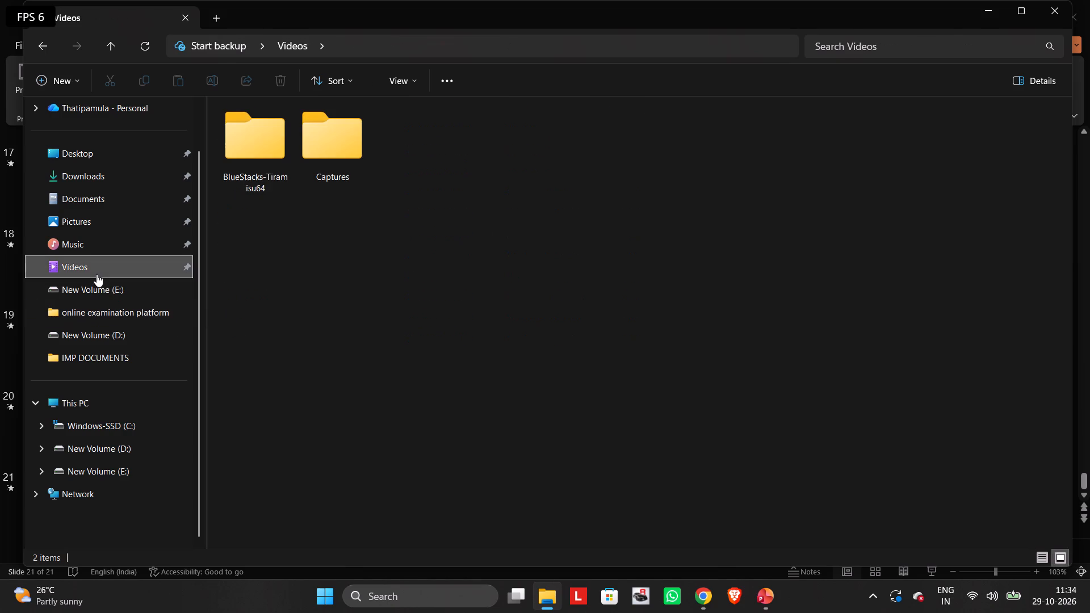
pyautogui.click(99, 249)
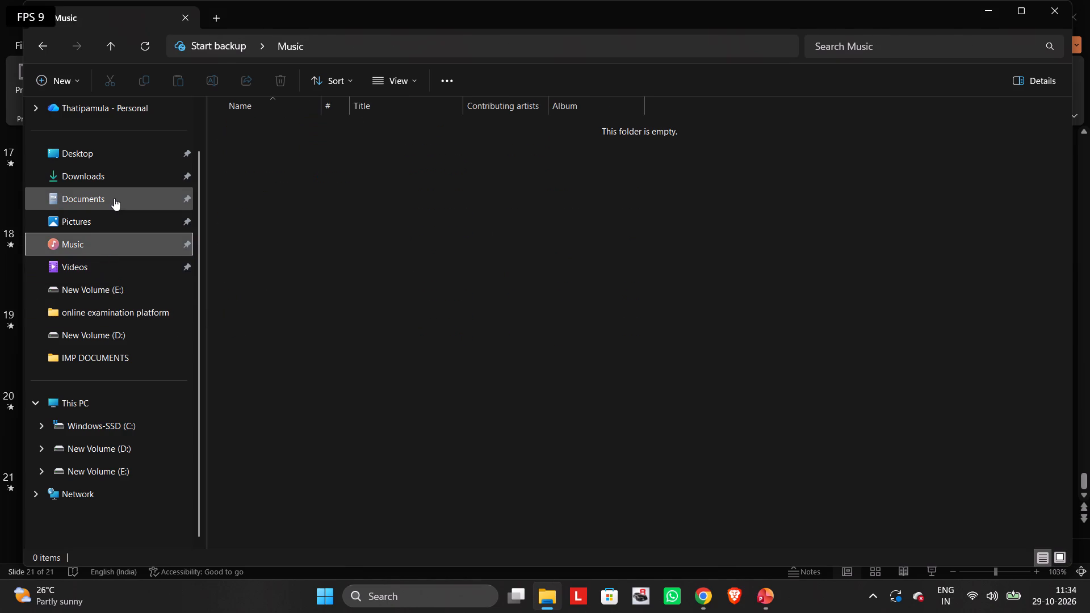
pyautogui.click(114, 198)
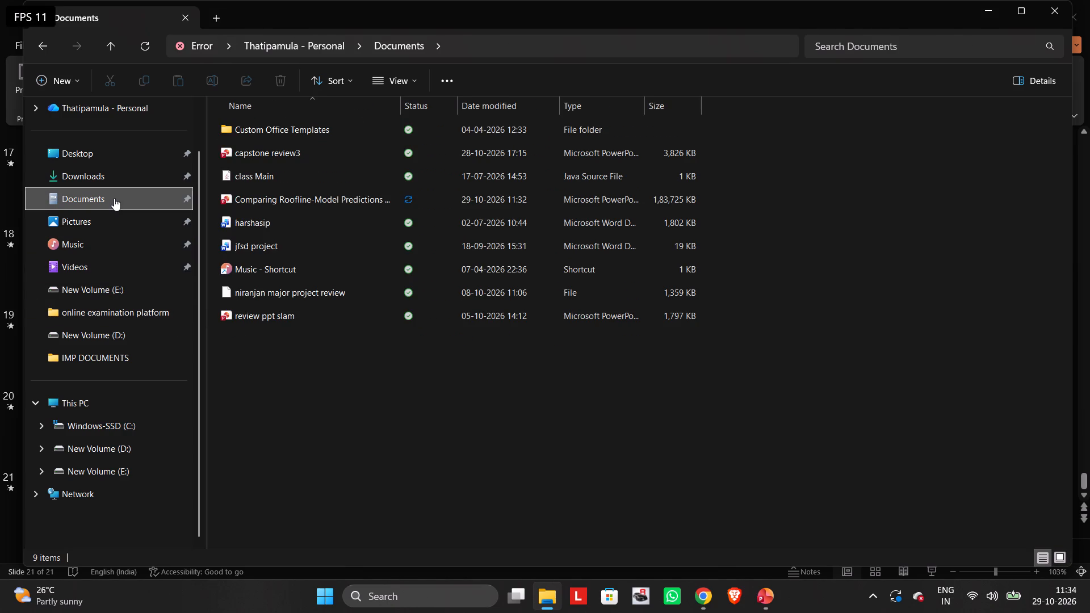
# Look through the whole Downloads folder again for the exported video, down to its oldest files, and put File Explorer away.
pyautogui.click(115, 180)
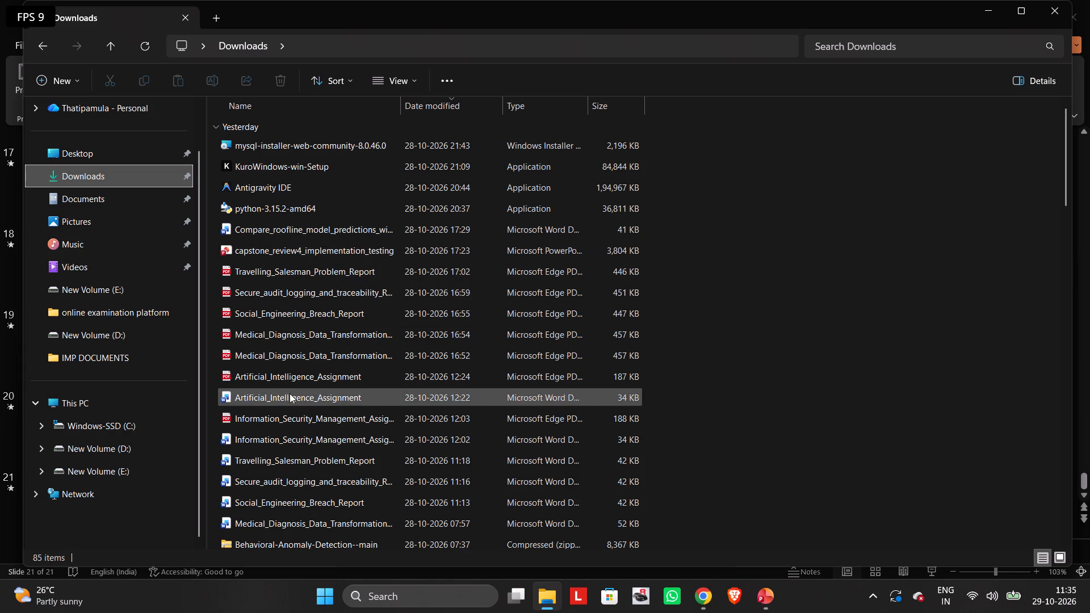
pyautogui.scroll(-8, 296, 434)
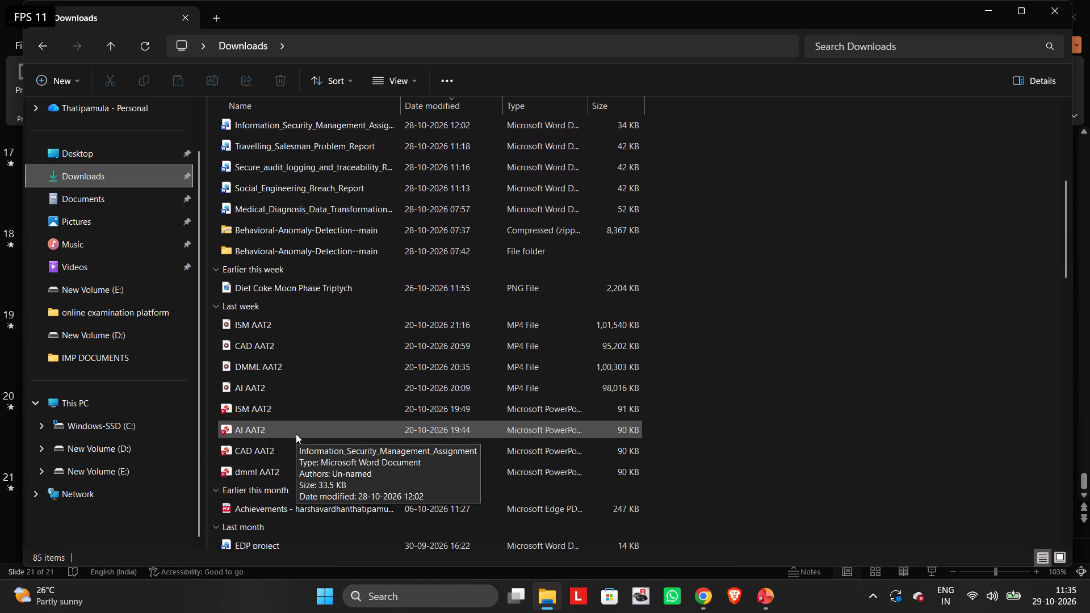
pyautogui.scroll(-2, 296, 434)
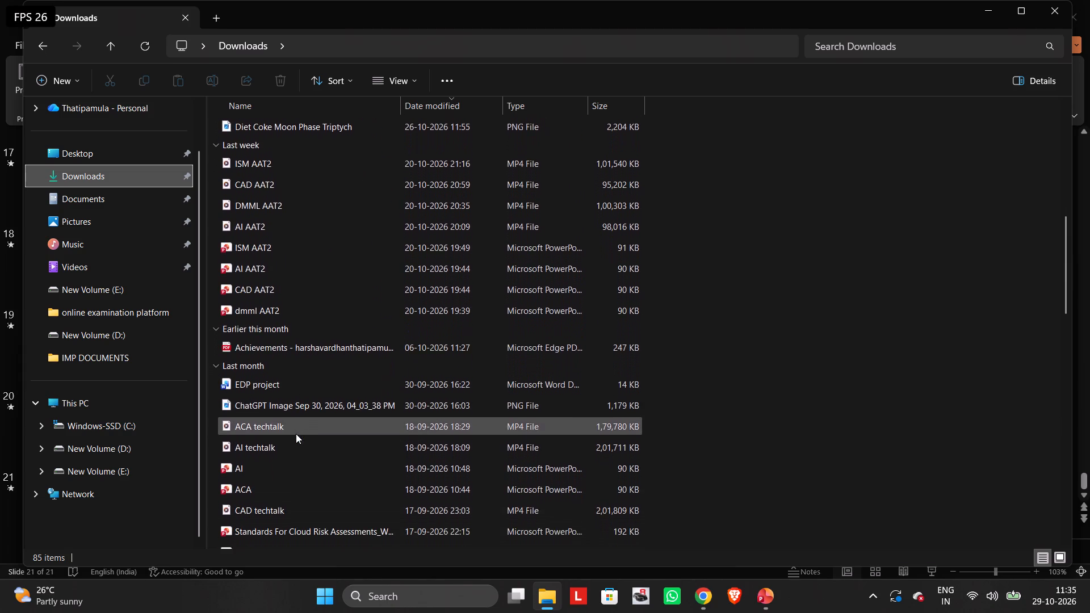
pyautogui.scroll(-2, 296, 434)
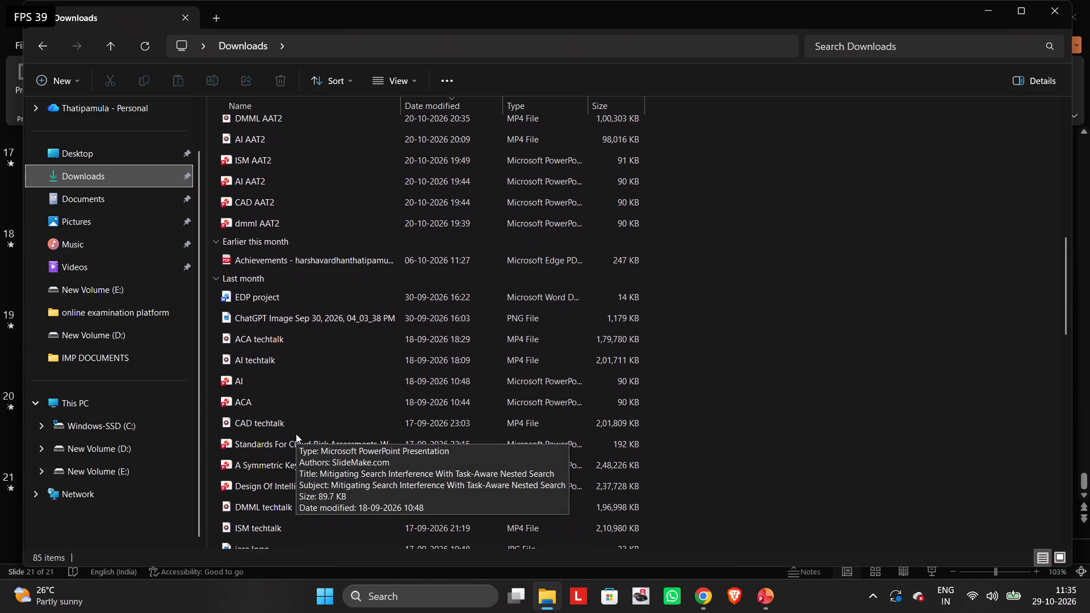
pyautogui.scroll(-2, 296, 434)
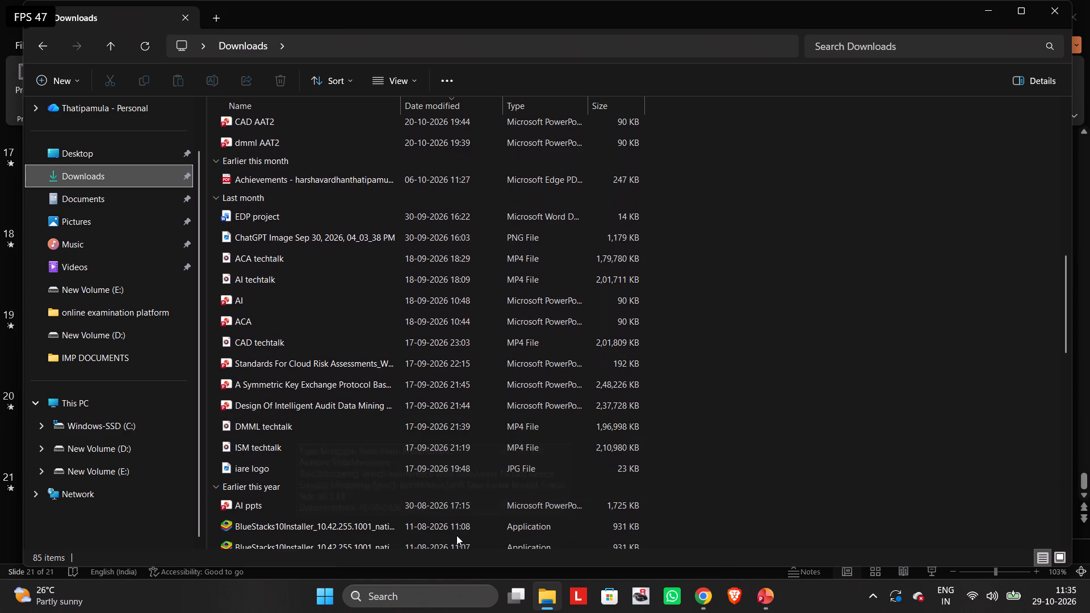
pyautogui.scroll(-4, 456, 535)
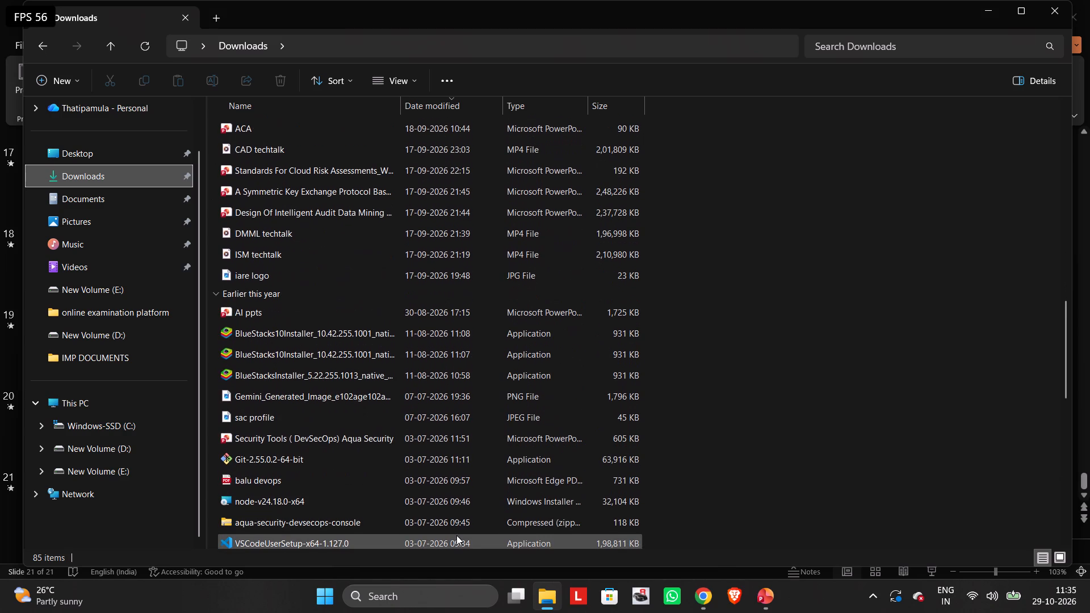
pyautogui.scroll(-10, 456, 535)
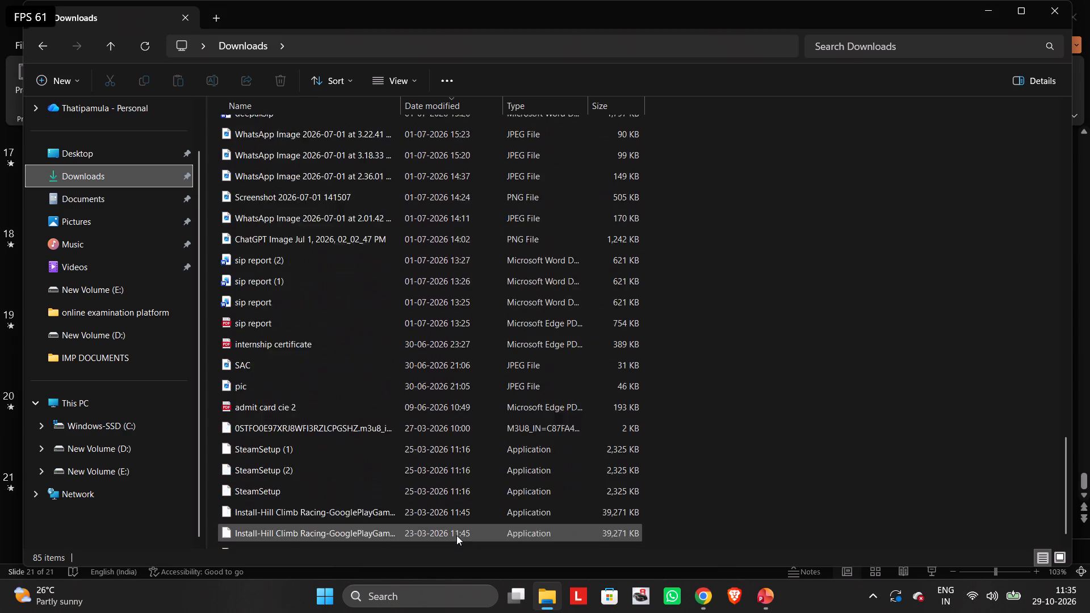
pyautogui.scroll(-11, 456, 535)
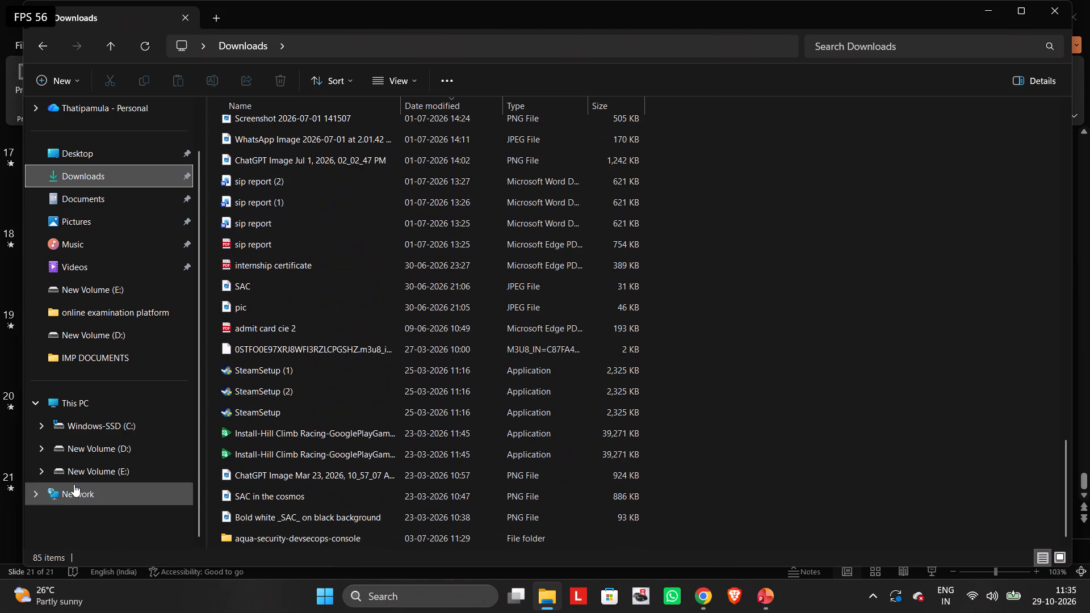
pyautogui.click(984, 4)
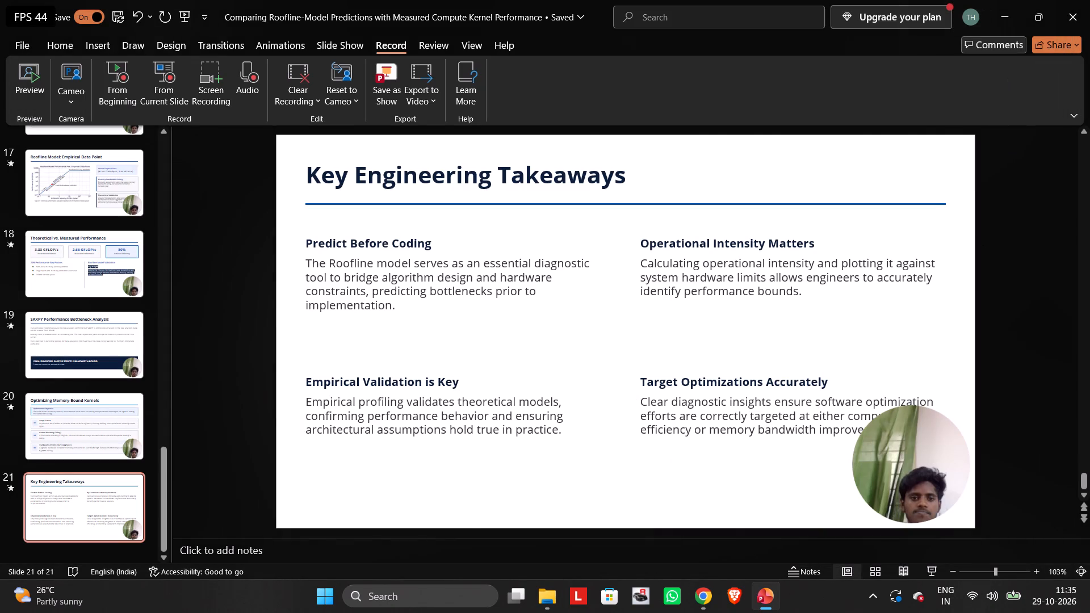
# In PowerPoint, reopen the Comparing Roofline-Model Predictions presentation from the recent files and go to slide 1.
pyautogui.click(21, 47)
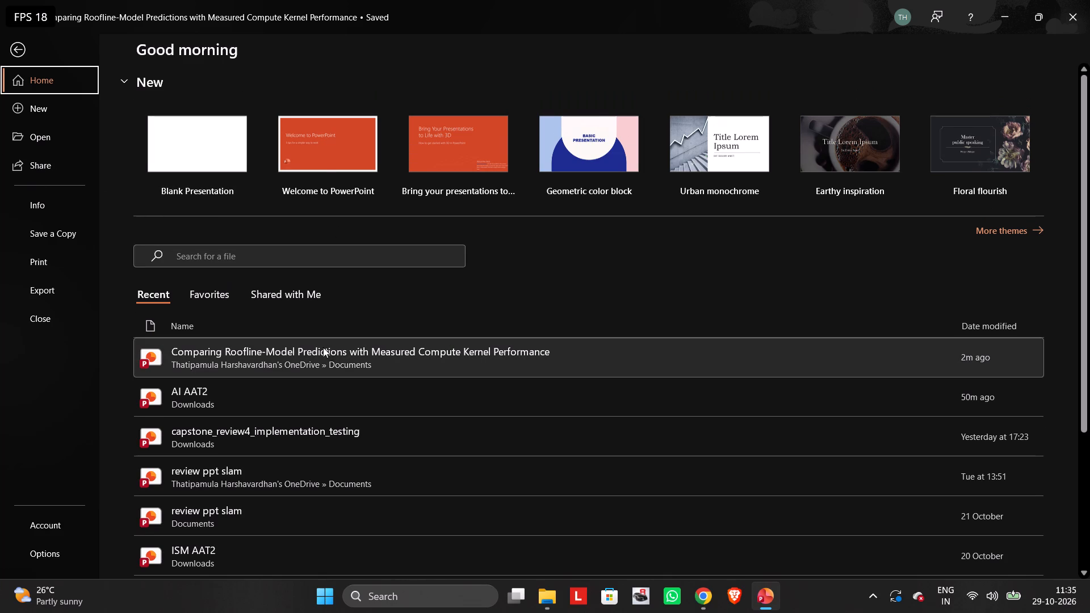
pyautogui.doubleClick(354, 360)
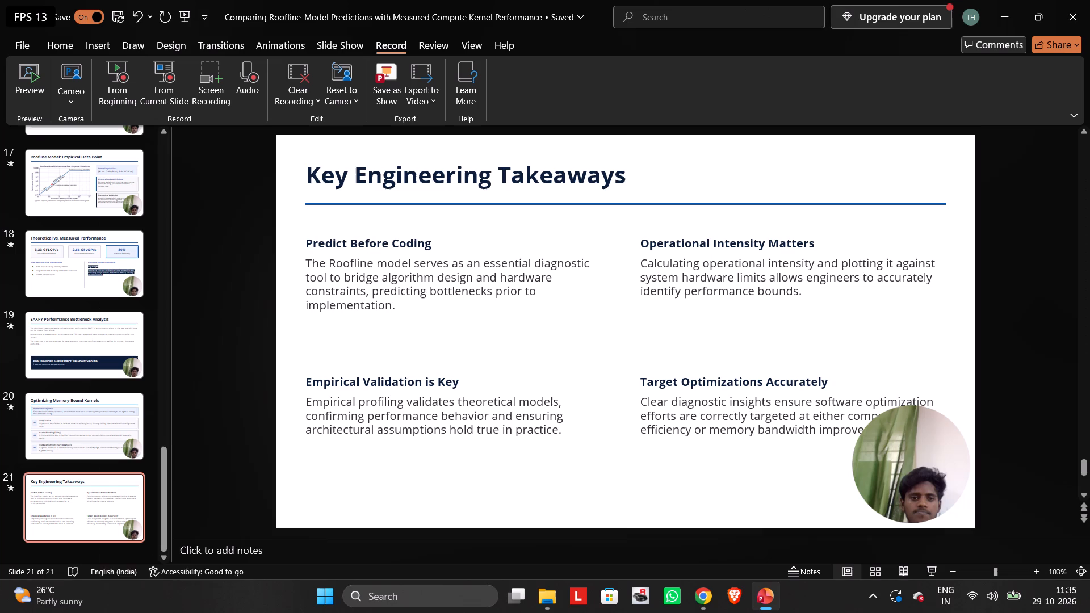
pyautogui.scroll(6, 105, 317)
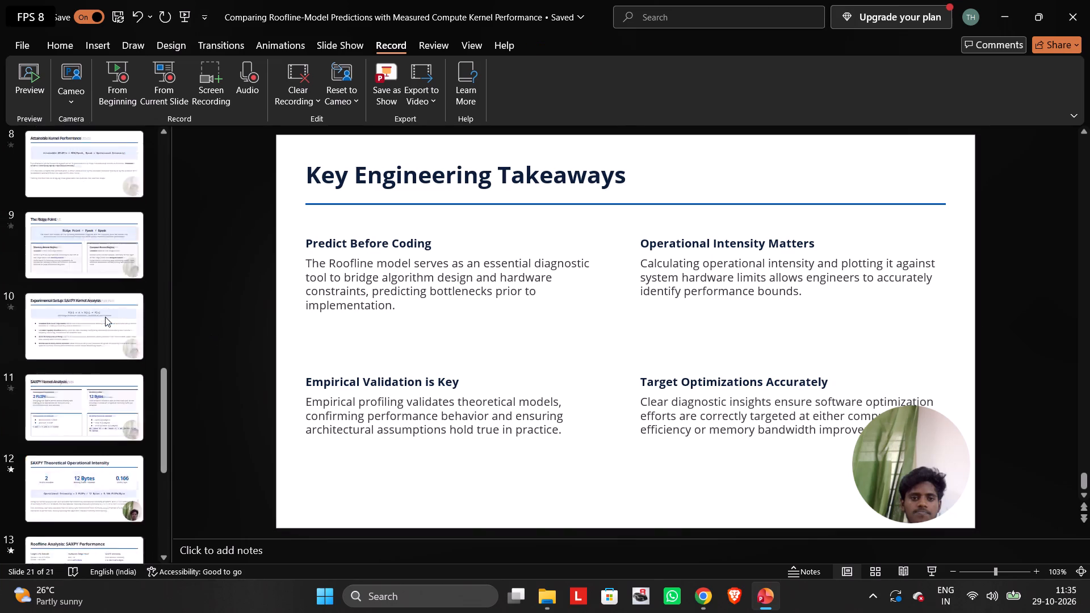
pyautogui.scroll(8, 105, 317)
pyautogui.click(124, 152)
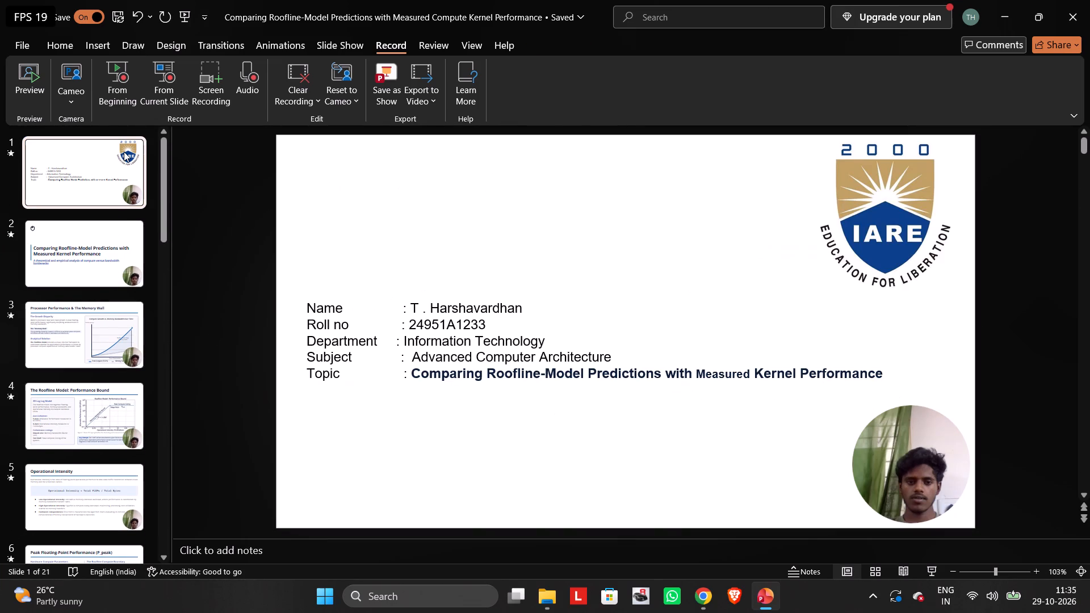
pyautogui.click(431, 190)
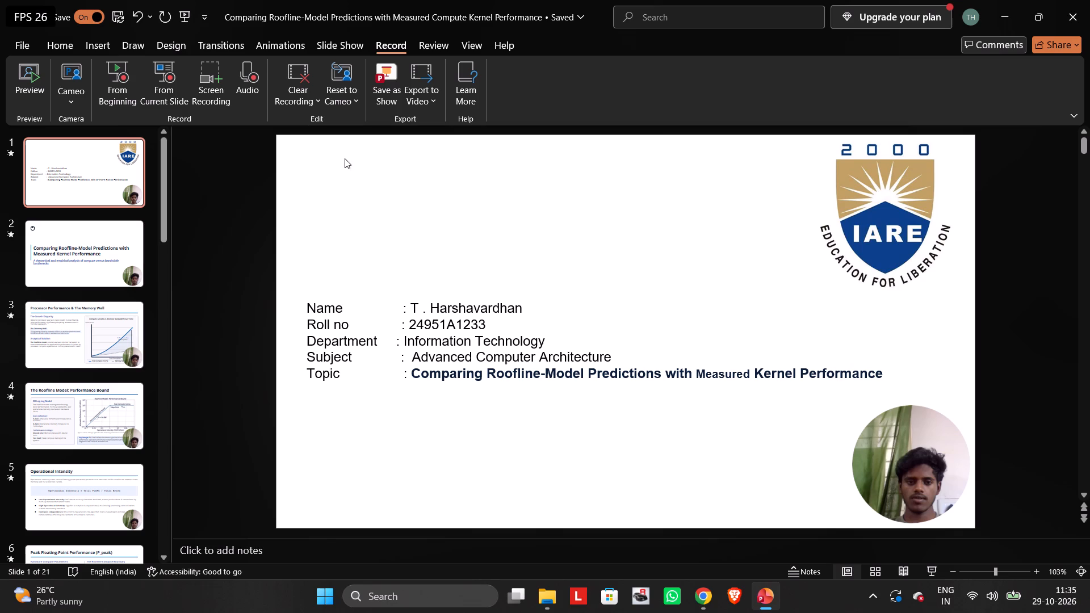
# Export the presentation again as an HD (720p) MP4 to OneDrive Documents, named Comparing Roofline-Model Predictions with Measured Compute Kernel Performance.
pyautogui.click(421, 100)
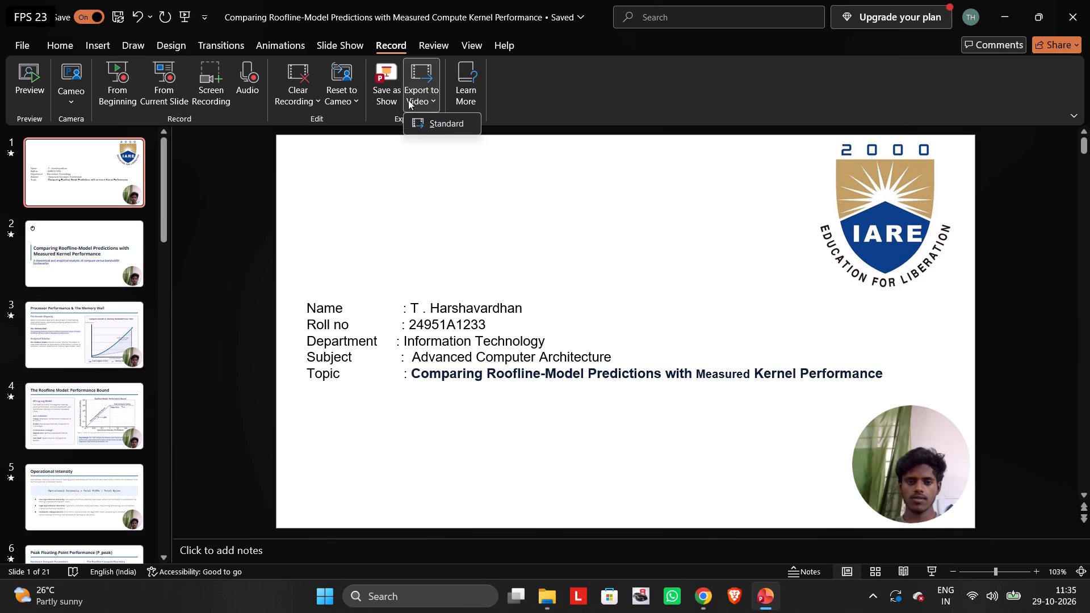
pyautogui.click(441, 119)
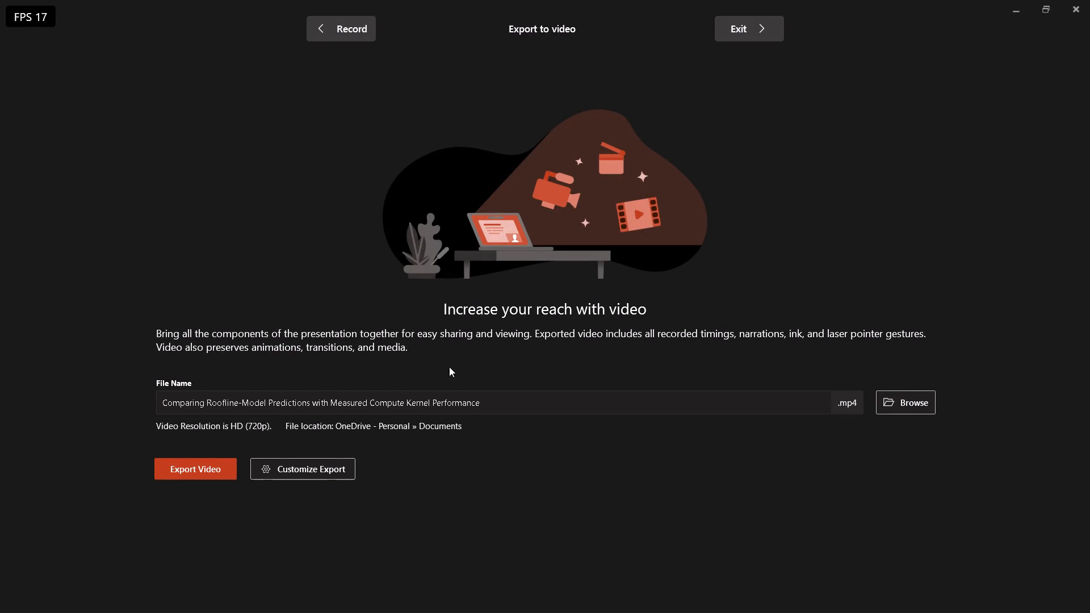
pyautogui.click(220, 472)
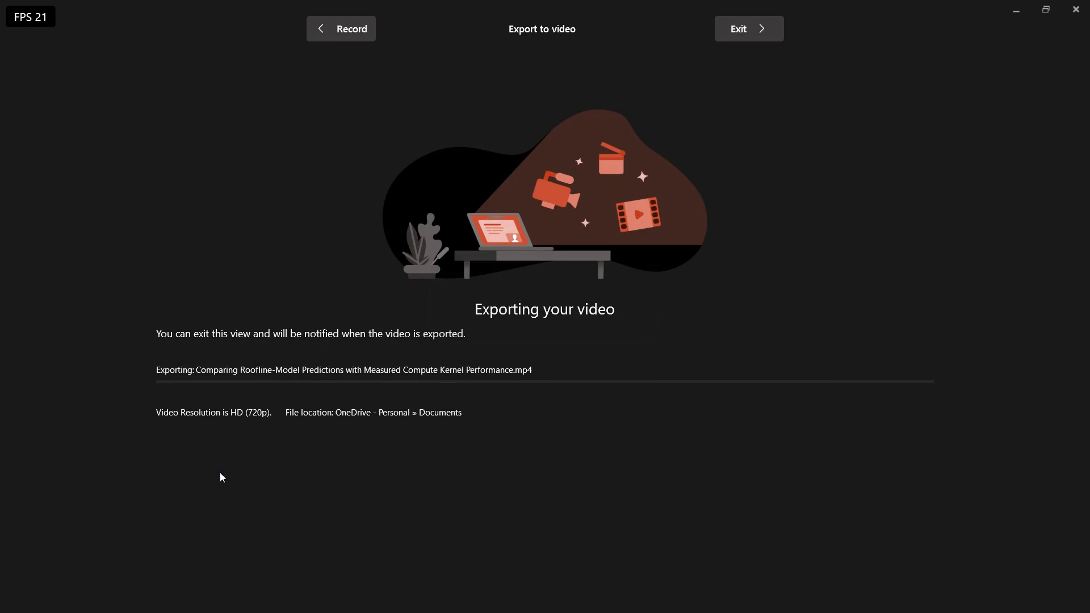
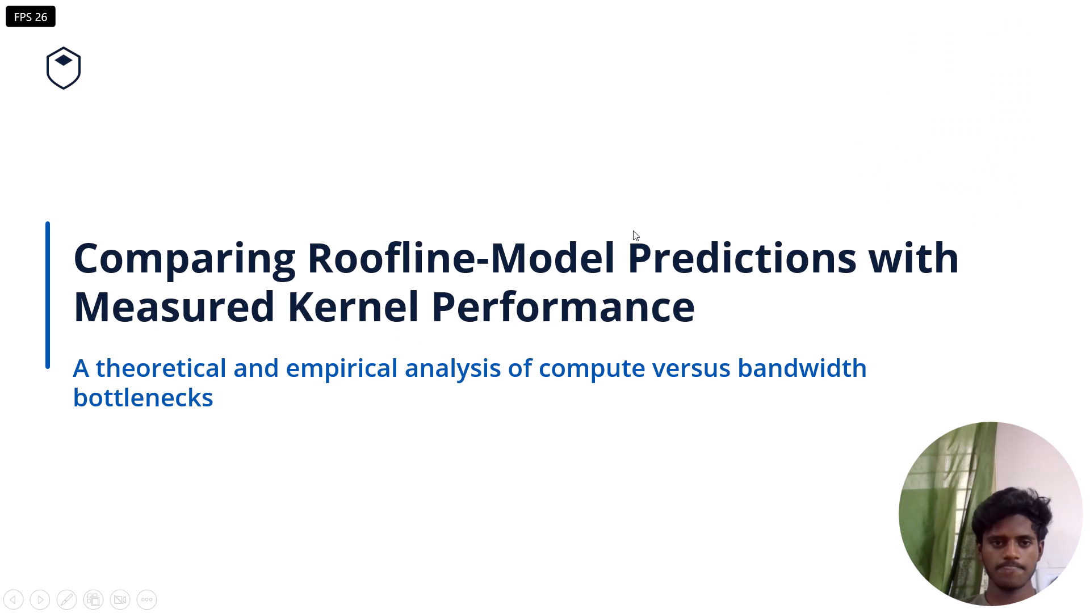
# Leave the slide show and search This PC in File Explorer for "one dr", clearing the search at the end.
pyautogui.press('Escape')
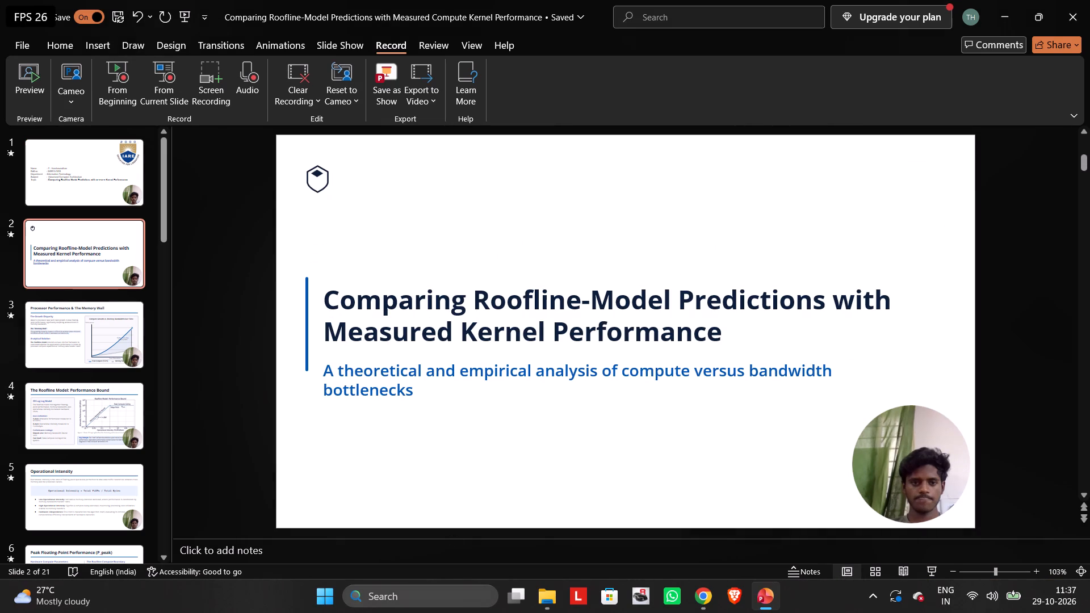
pyautogui.click(541, 604)
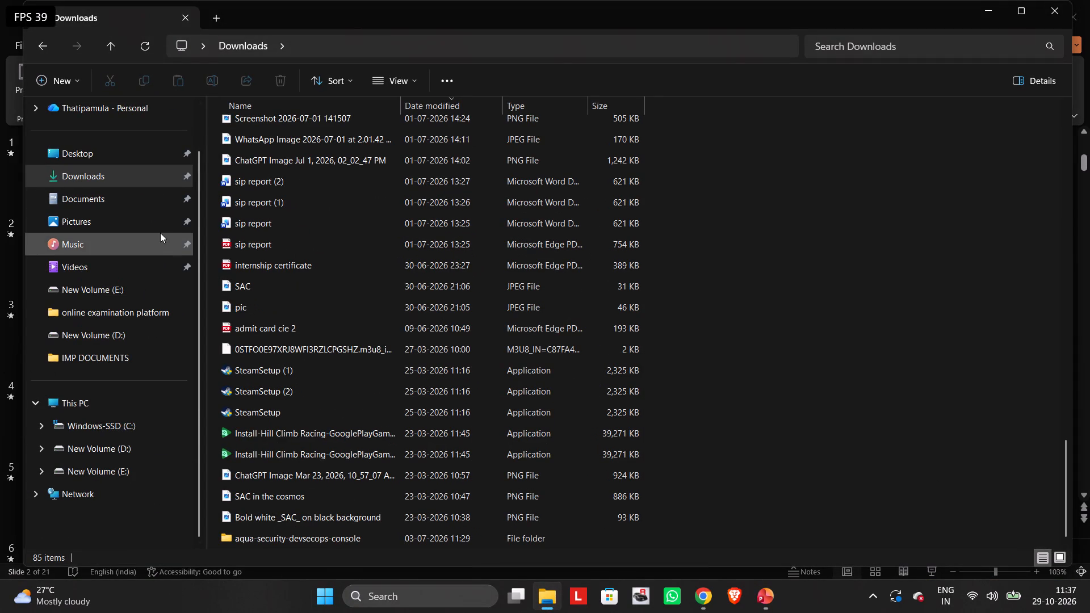
pyautogui.click(142, 397)
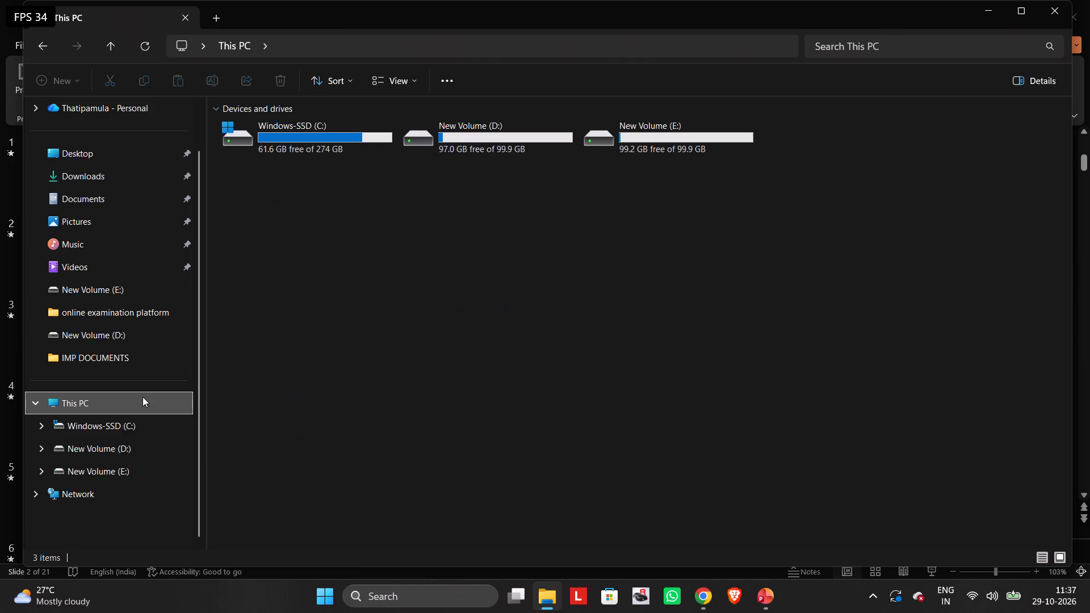
pyautogui.scroll(5, 135, 141)
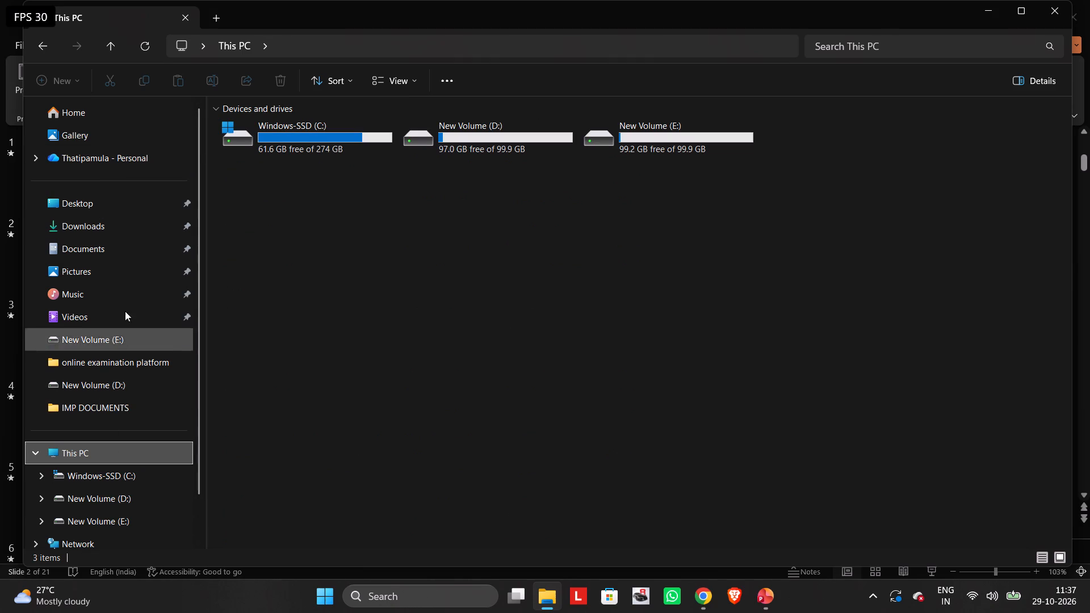
pyautogui.click(850, 56)
pyautogui.write('onr')
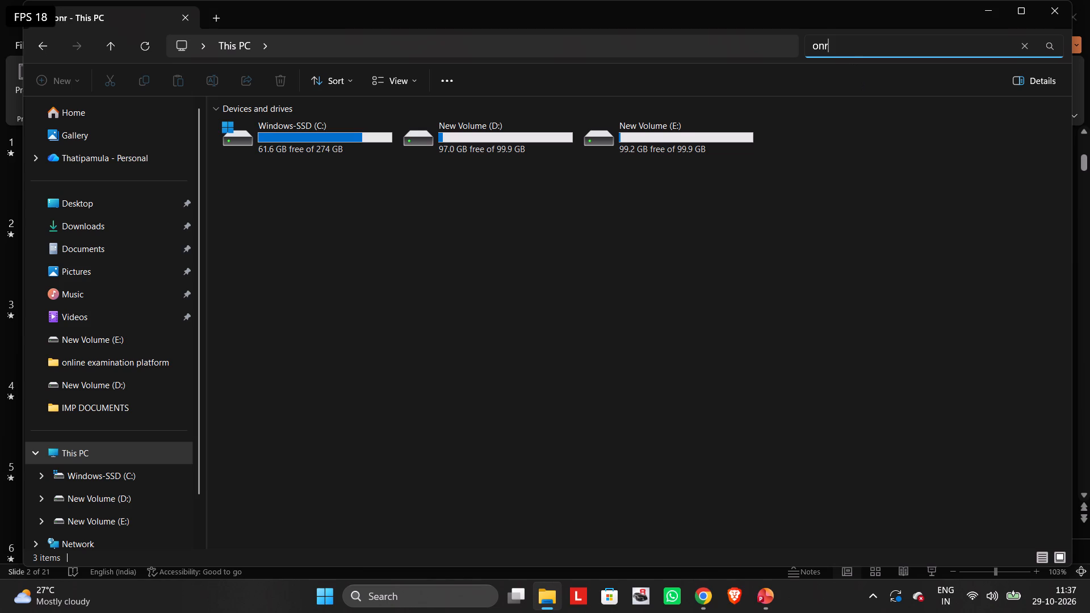
pyautogui.press('BackSpace')
pyautogui.write('e')
pyautogui.press('space')
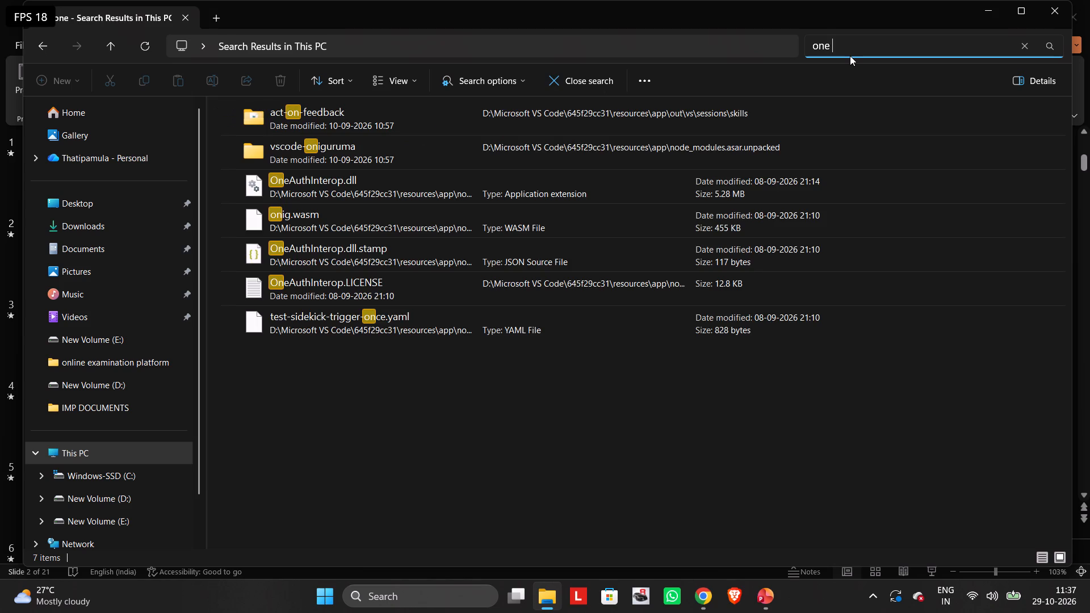
pyautogui.write('dr')
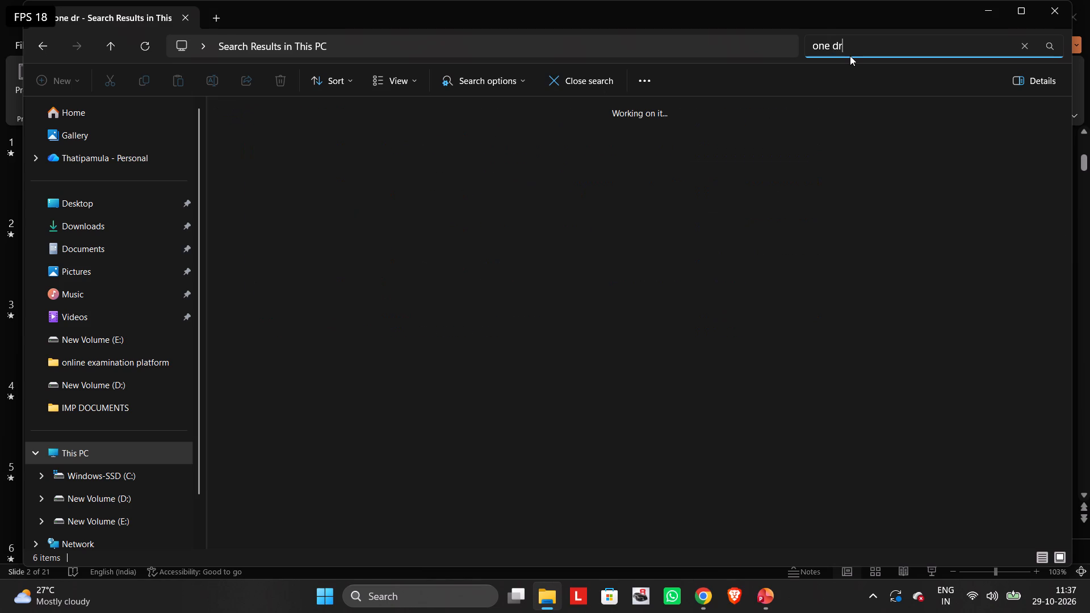
pyautogui.press('BackSpace')
pyautogui.press('BackSpace')
pyautogui.press('BackSpace')
pyautogui.press('BackSpace')
pyautogui.press('BackSpace')
pyautogui.press('BackSpace')
pyautogui.press('BackSpace')
pyautogui.press('BackSpace')
pyautogui.press('BackSpace')
pyautogui.press('BackSpace')
pyautogui.press('BackSpace')
pyautogui.press('BackSpace')
pyautogui.press('BackSpace')
pyautogui.press('BackSpace')
pyautogui.press('BackSpace')
pyautogui.press('BackSpace')
pyautogui.press('BackSpace')
pyautogui.press('BackSpace')
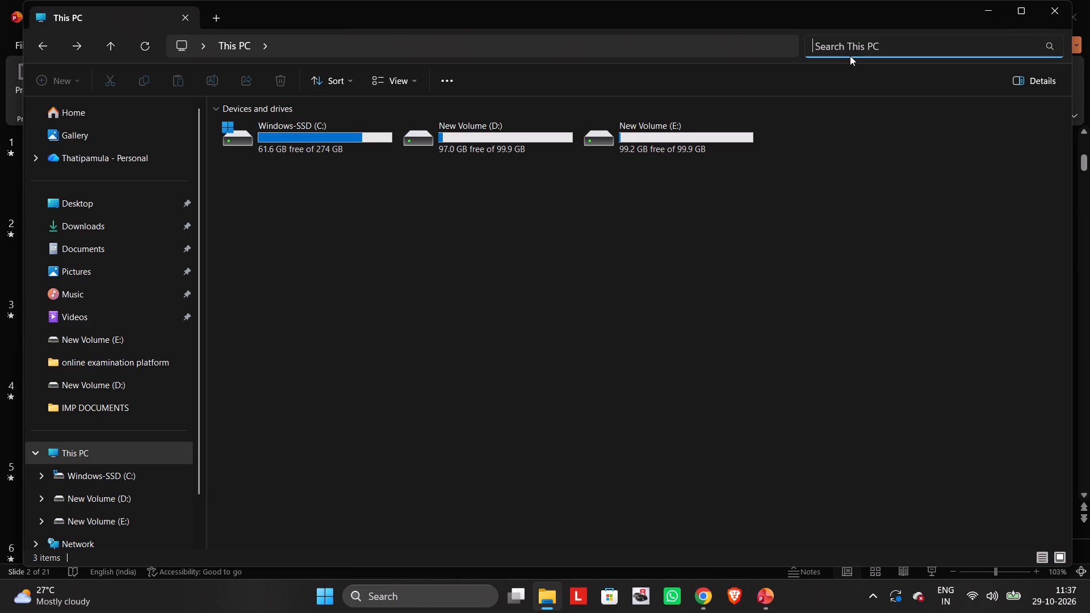
# Search This PC for "comparing" to find the exported video, and clear the search at the end.
pyautogui.click(761, 603)
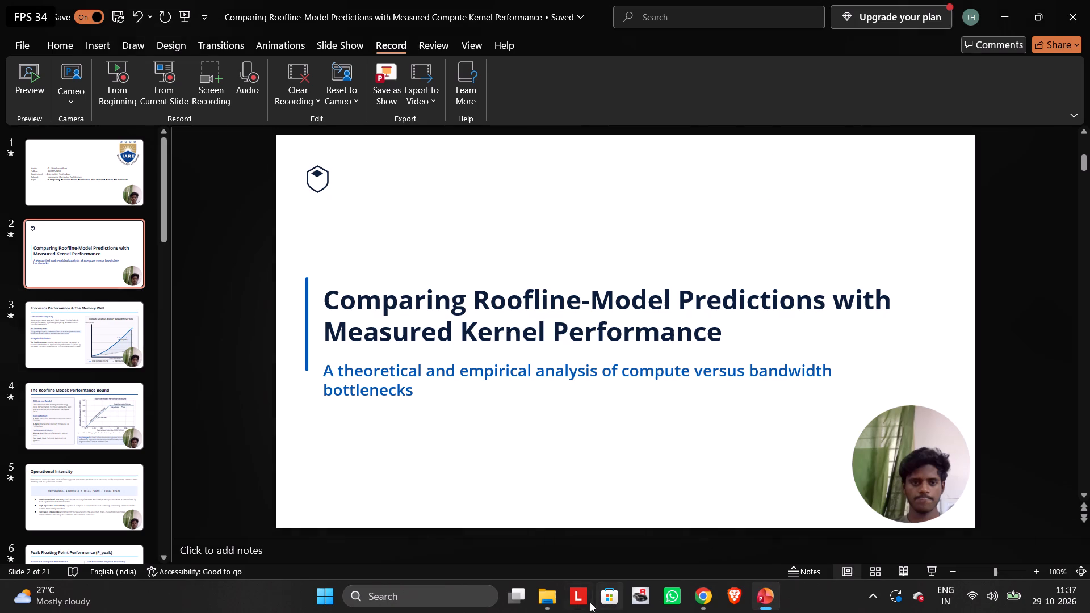
pyautogui.click(556, 599)
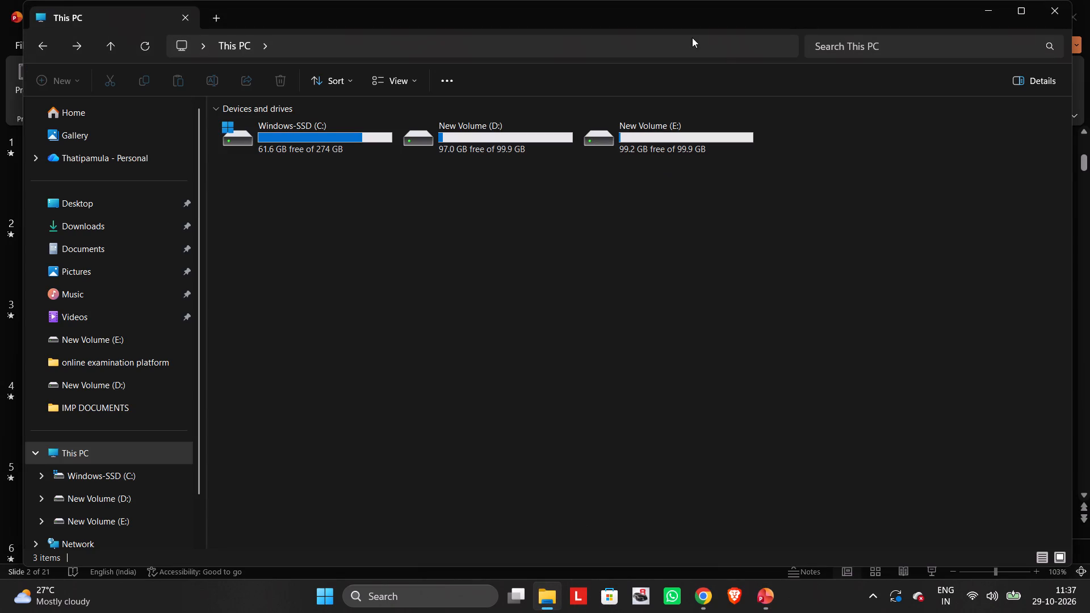
pyautogui.click(847, 56)
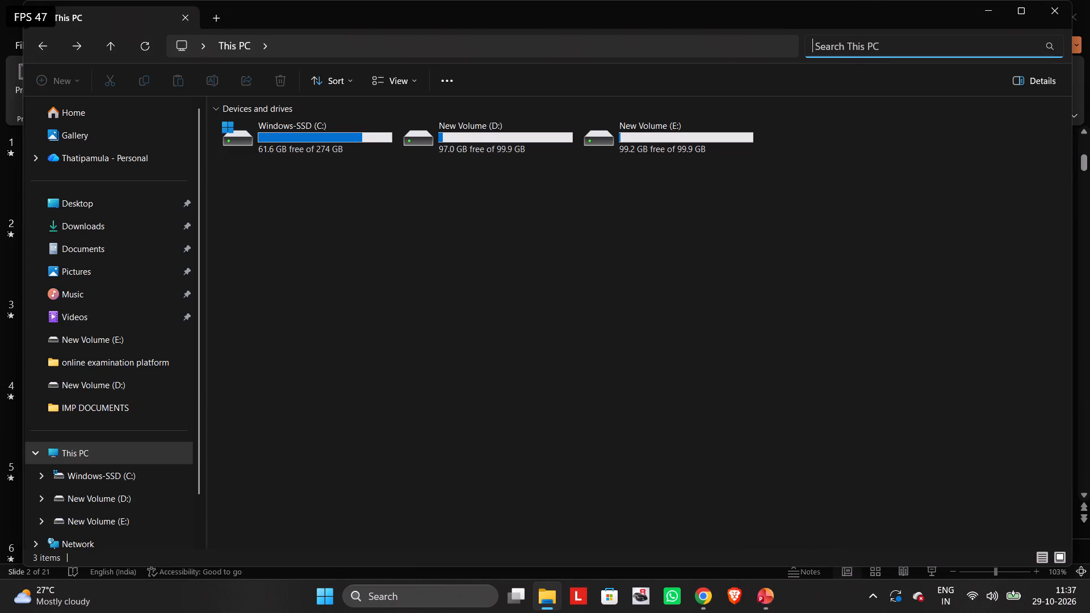
pyautogui.write('comp')
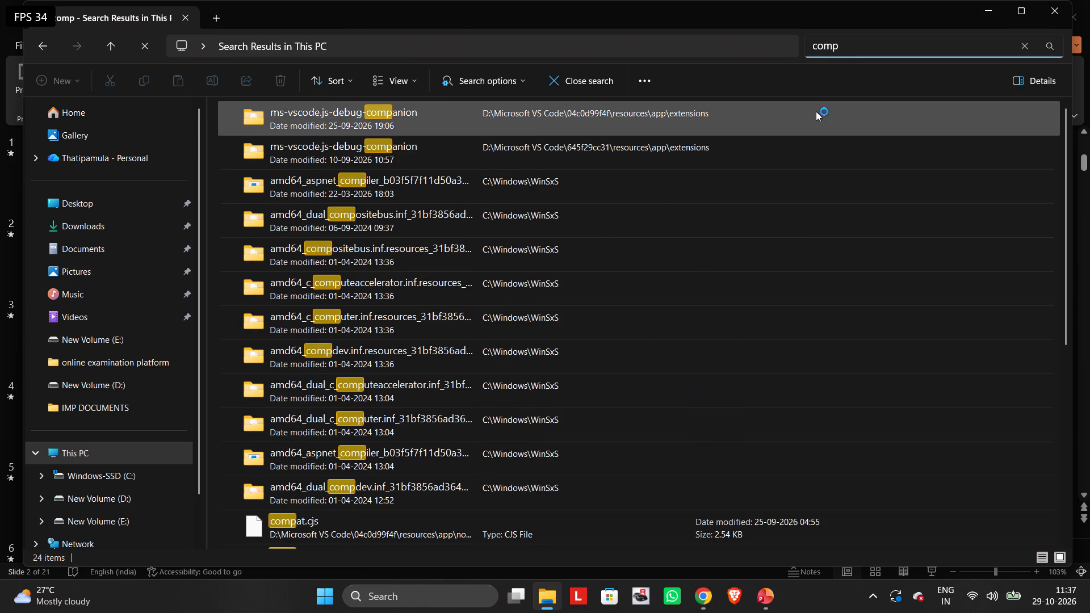
pyautogui.write('aring')
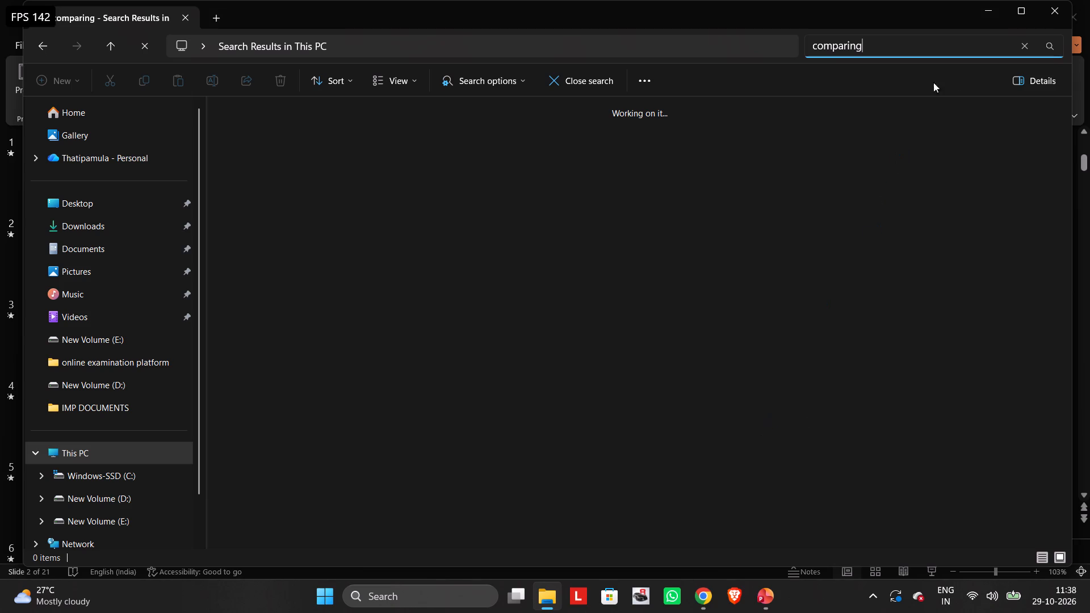
pyautogui.click(1027, 51)
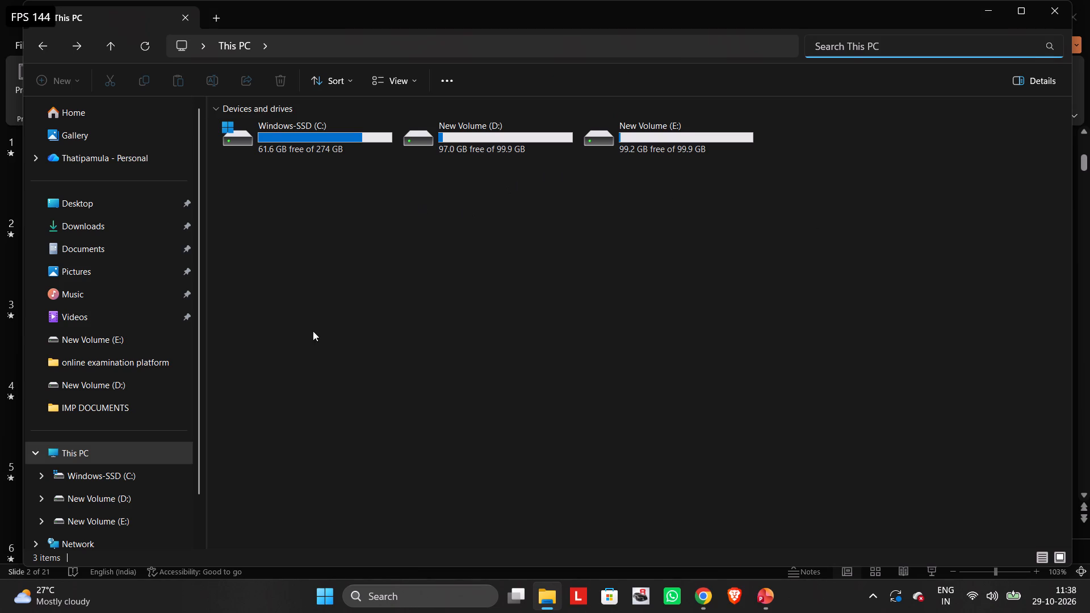
# Check the Network location, This PC and the Documents folder for the exported video.
pyautogui.scroll(-3, 114, 480)
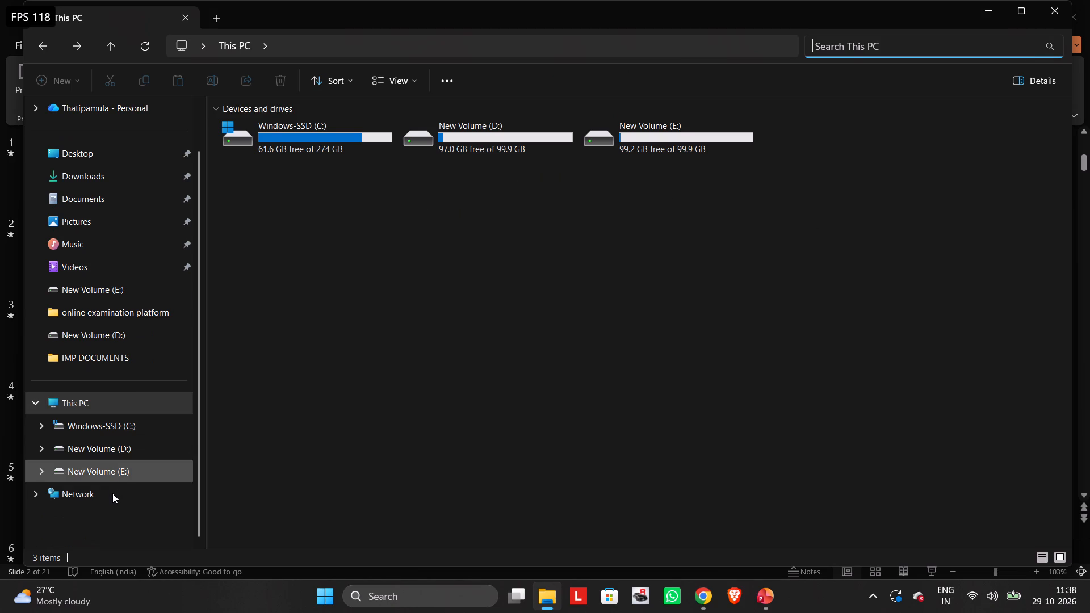
pyautogui.click(112, 493)
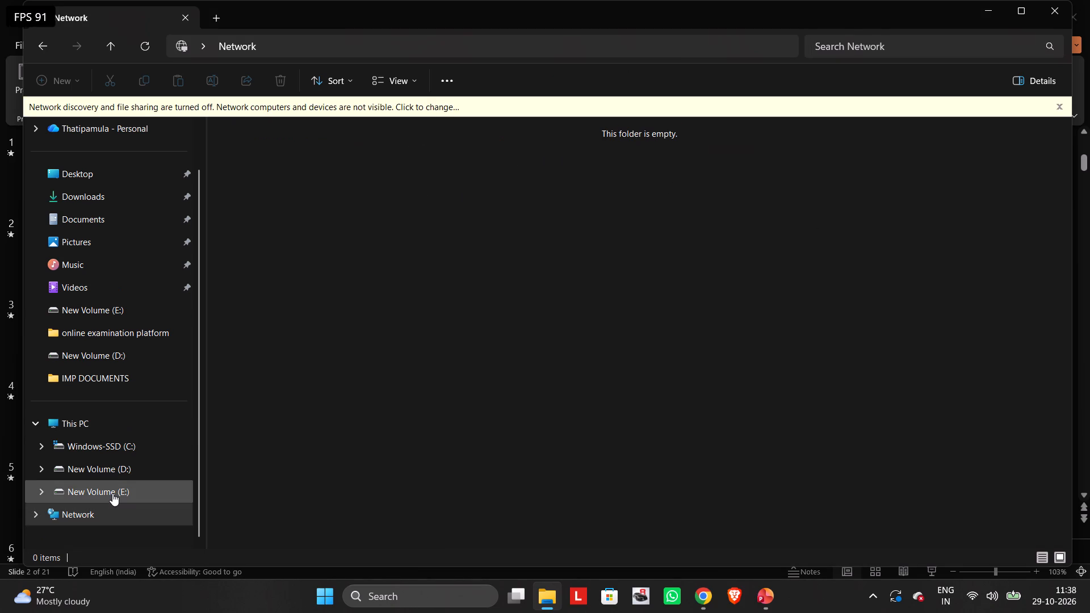
pyautogui.click(112, 428)
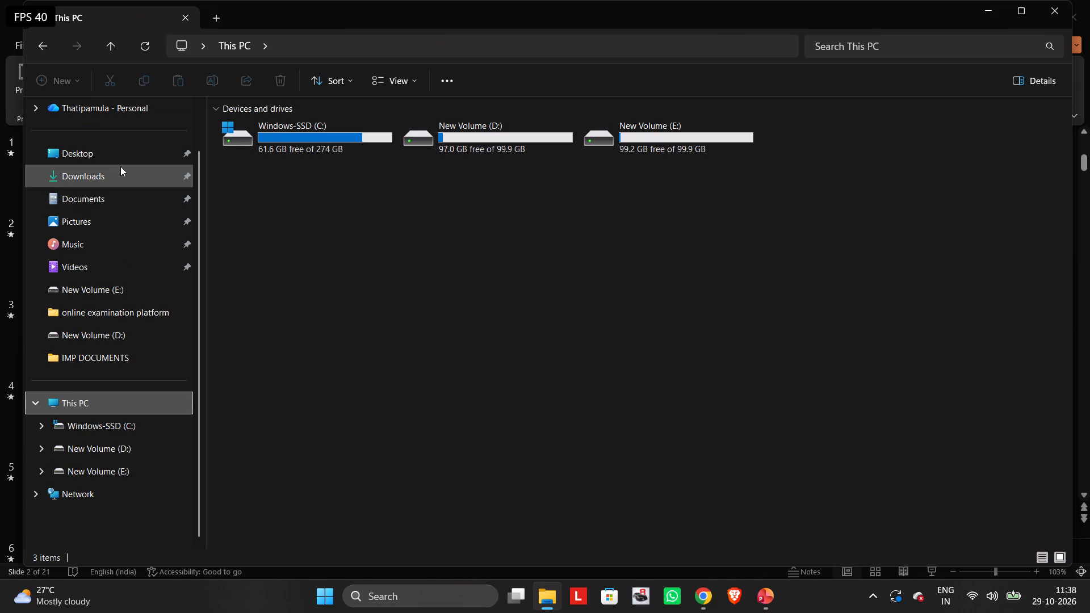
pyautogui.click(112, 192)
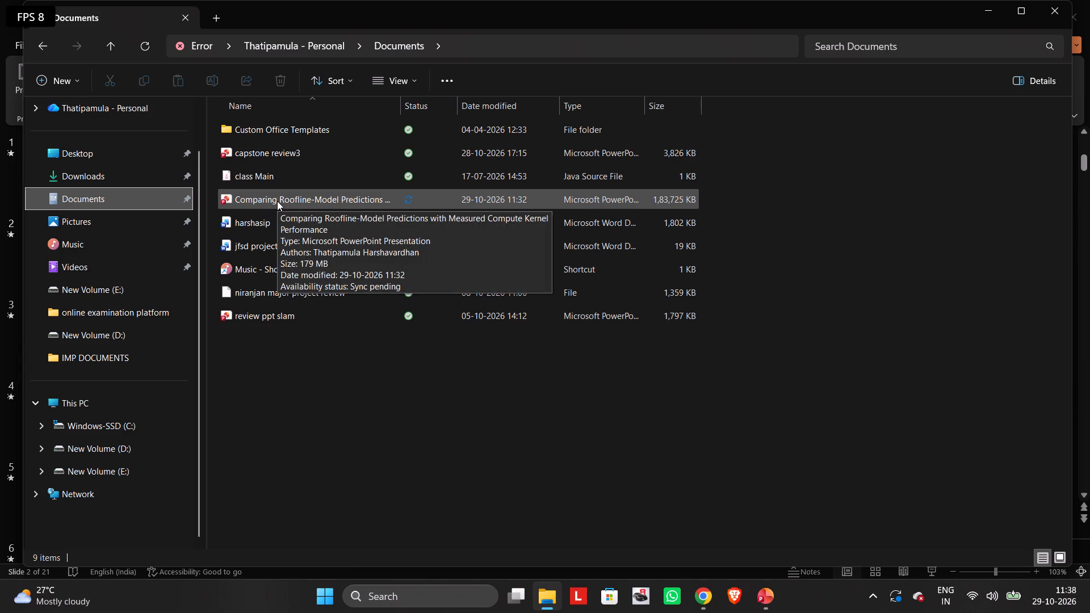
# Open the Comparing Roofline-Model Predictions presentation from Documents and start a standard video export with Downloads as the destination folder.
pyautogui.doubleClick(254, 196)
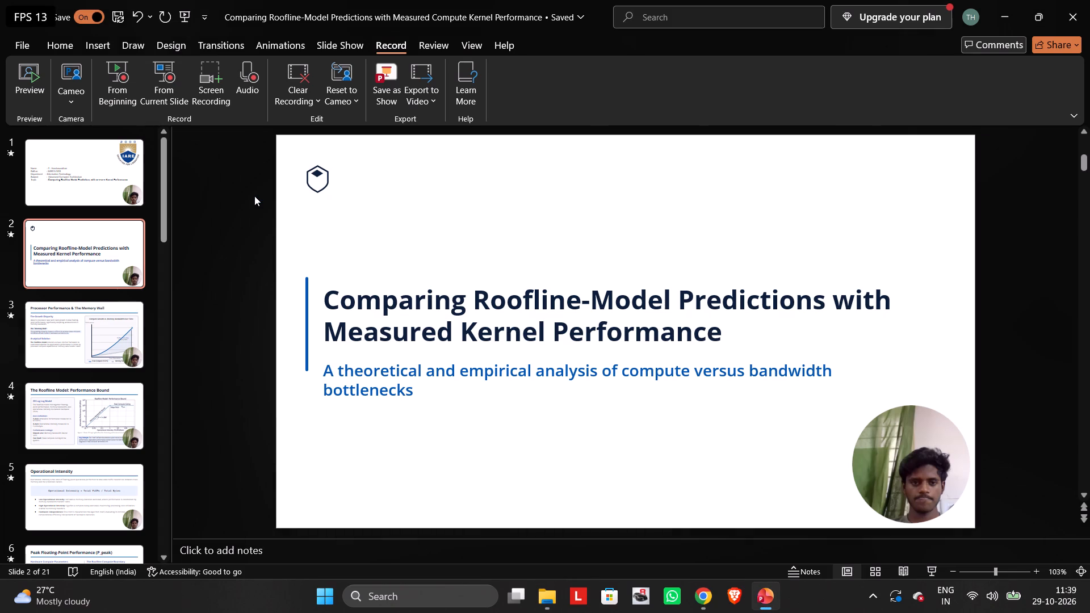
pyautogui.click(427, 92)
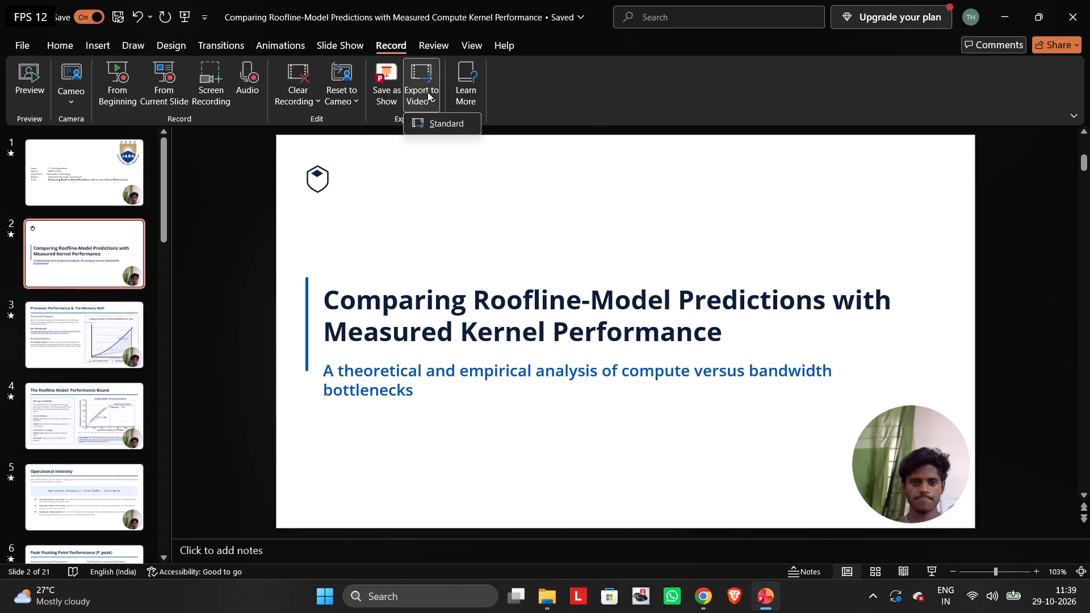
pyautogui.click(451, 124)
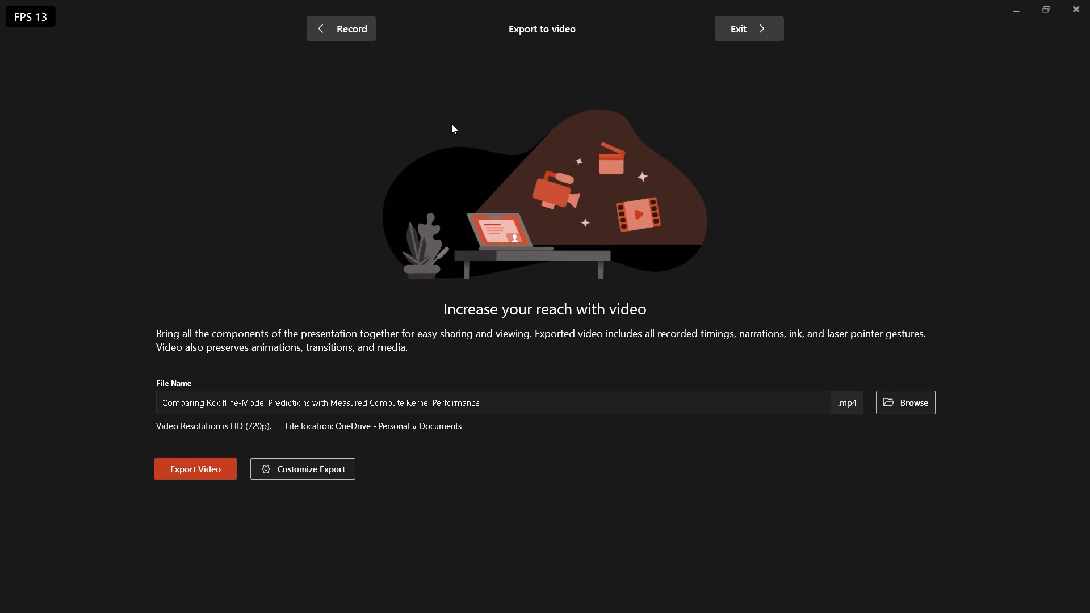
pyautogui.click(916, 399)
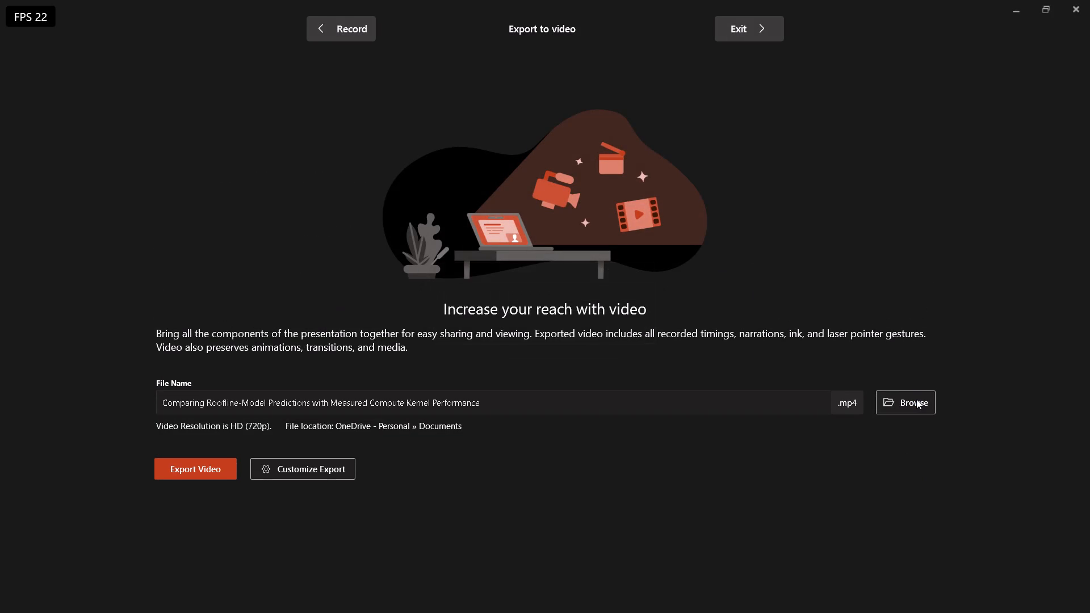
pyautogui.click(916, 399)
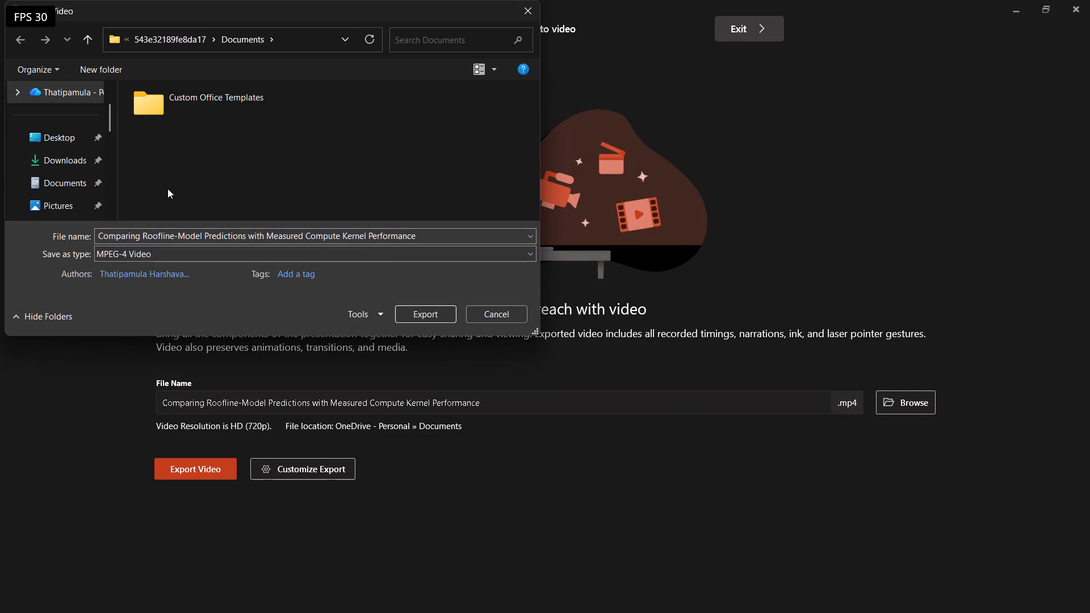
pyautogui.scroll(-1, 82, 171)
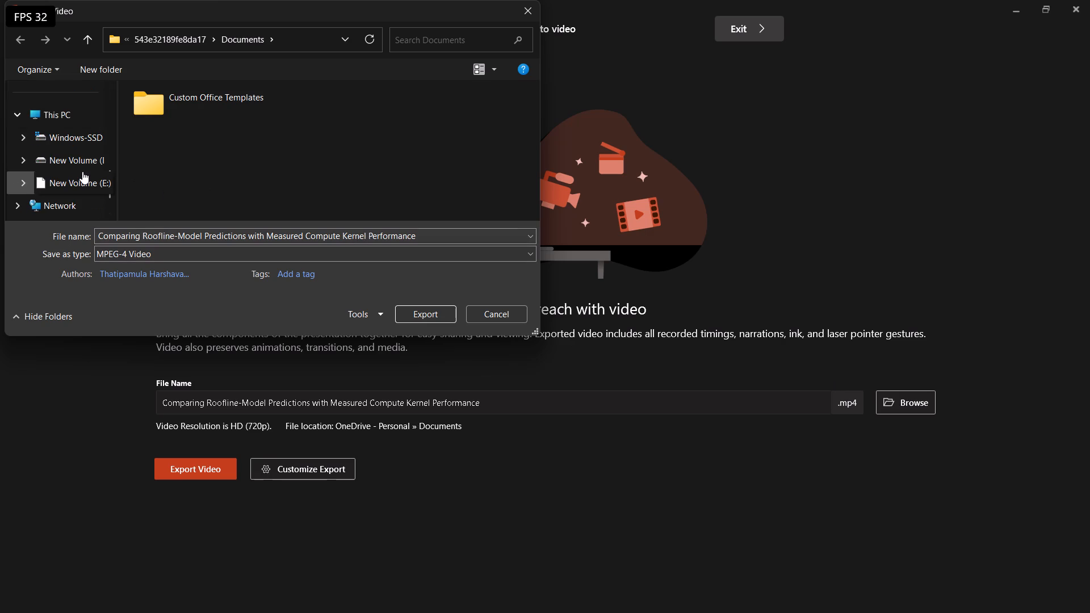
pyautogui.scroll(-1, 82, 171)
pyautogui.scroll(1, 82, 171)
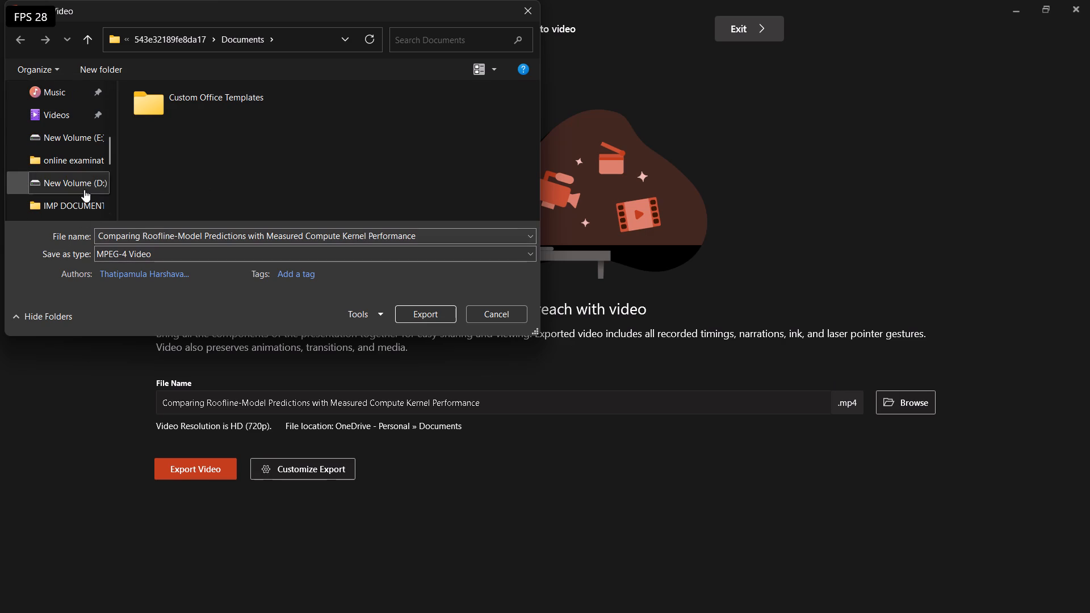
pyautogui.scroll(-1, 84, 190)
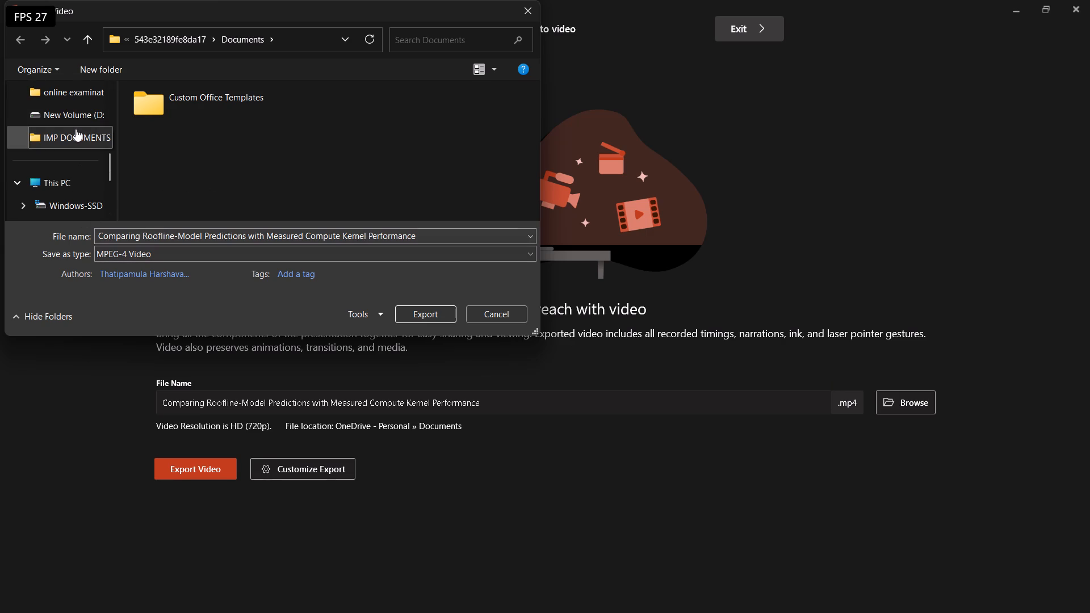
pyautogui.scroll(3, 76, 129)
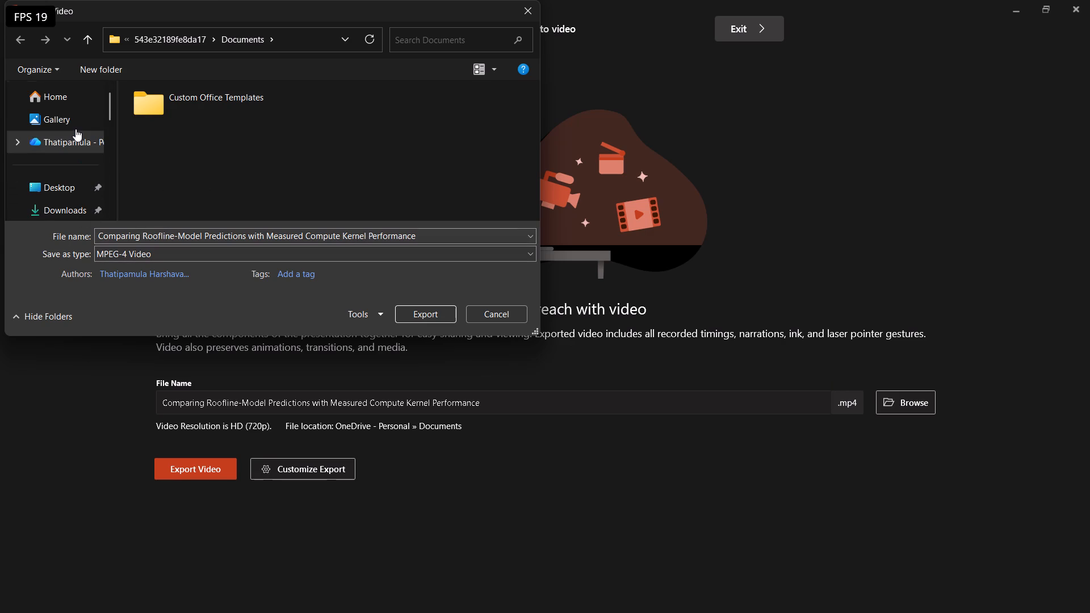
pyautogui.scroll(1, 76, 129)
pyautogui.scroll(-1, 60, 200)
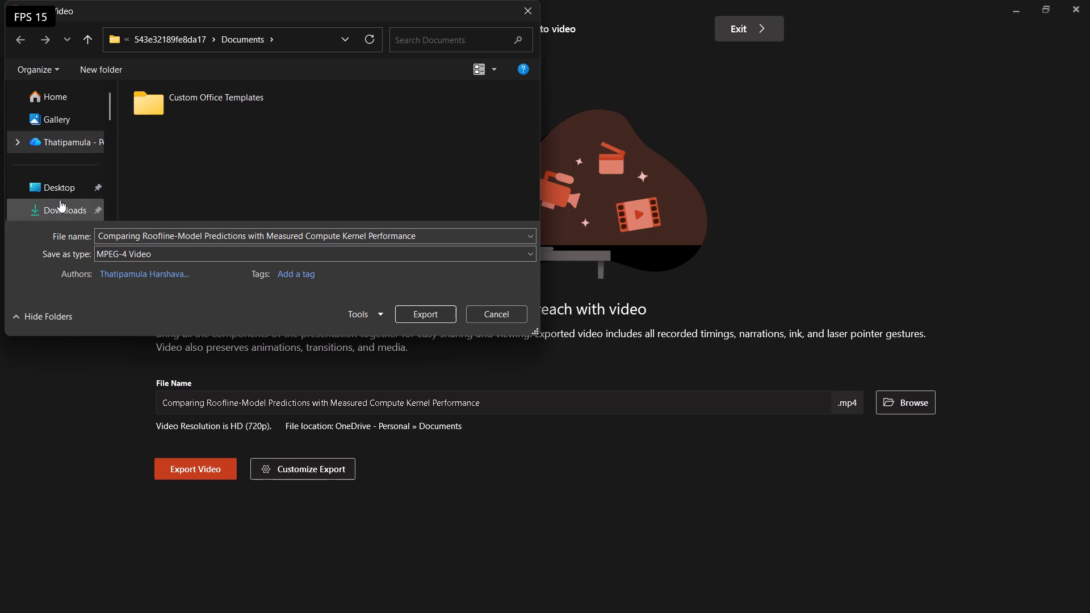
pyautogui.click(60, 200)
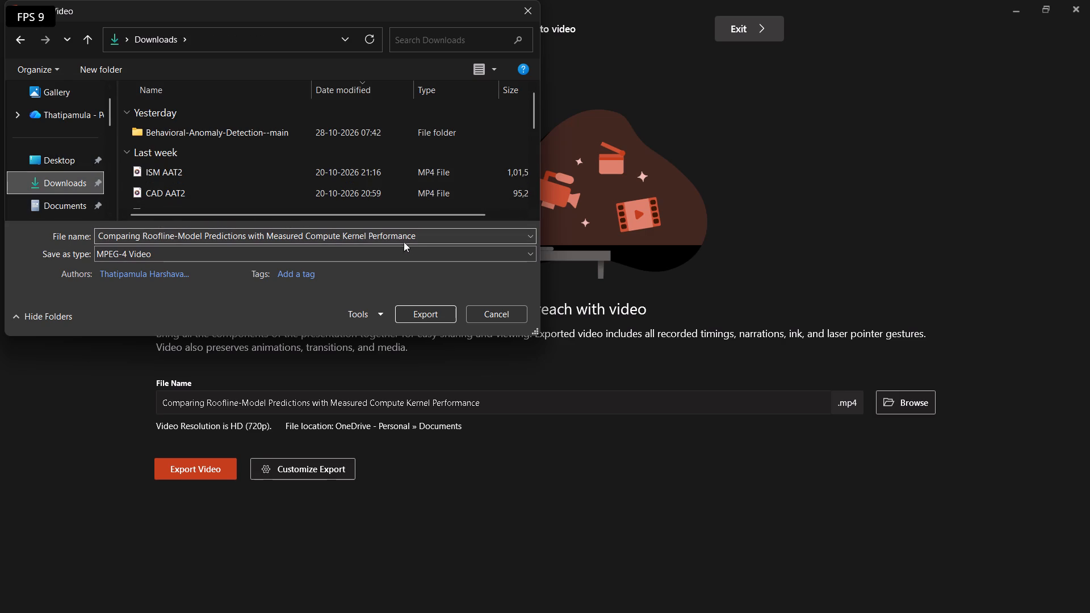
# Name the MPEG-4 video file ACA AAT2 and confirm it as the export file in Downloads.
pyautogui.click(422, 239)
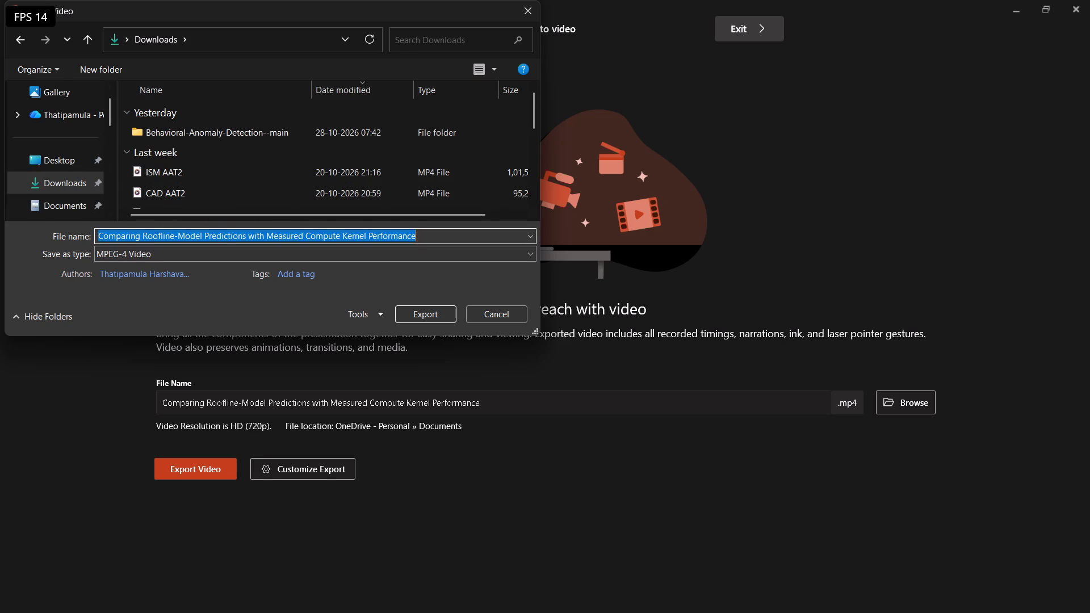
pyautogui.press('BackSpace')
pyautogui.write('ACA')
pyautogui.press('space')
pyautogui.write('AA')
pyautogui.press('t')
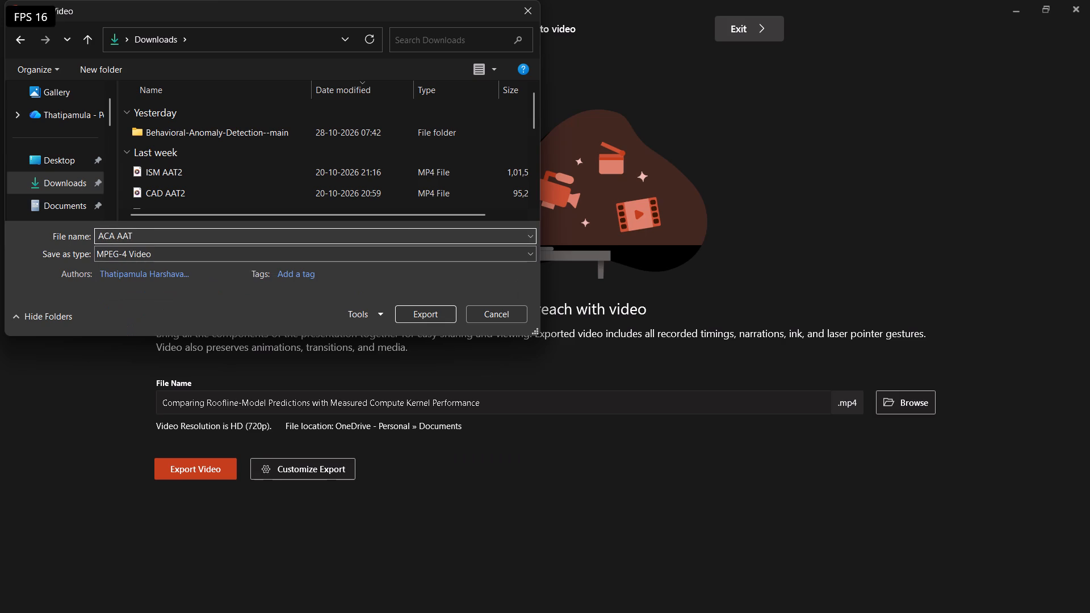
pyautogui.press('2')
pyautogui.click(445, 310)
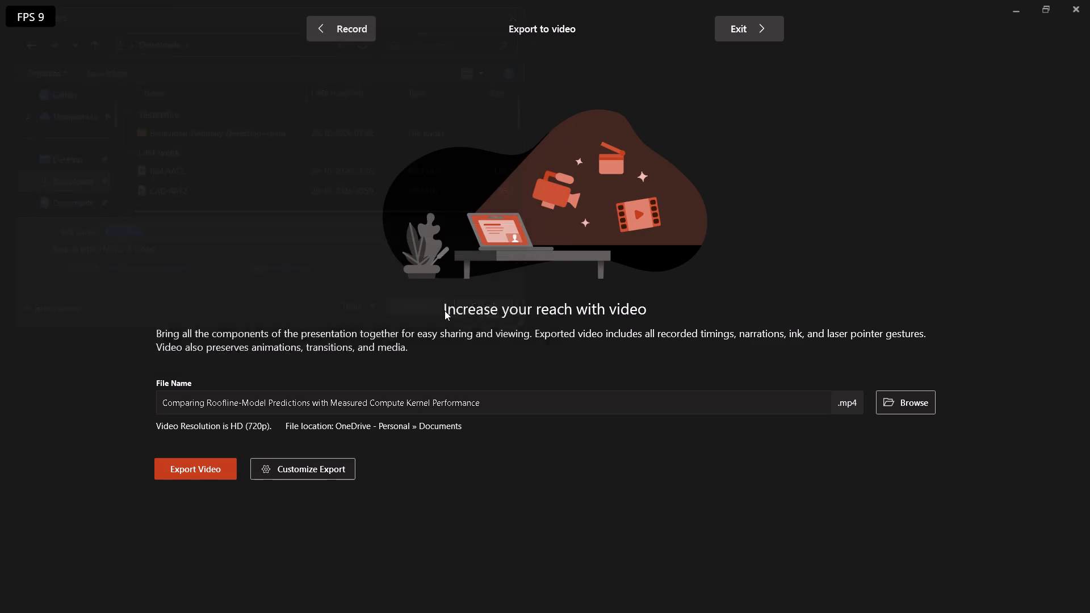
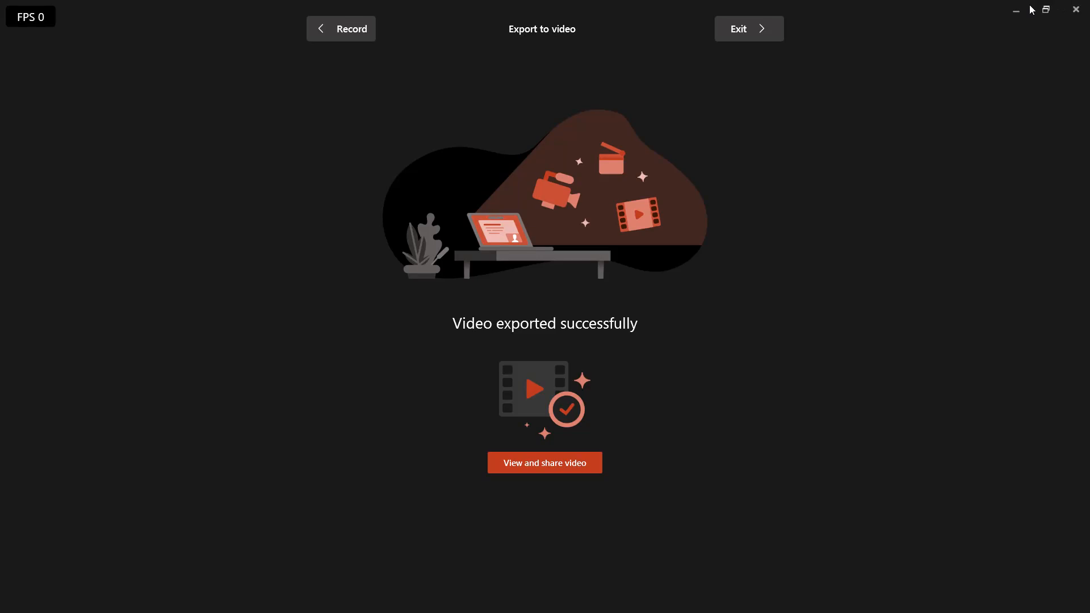
# Leave the export screen and slide show, and locate the exported ACA AAT2 video in Downloads in File Explorer.
pyautogui.click(1029, 5)
pyautogui.click(1024, 7)
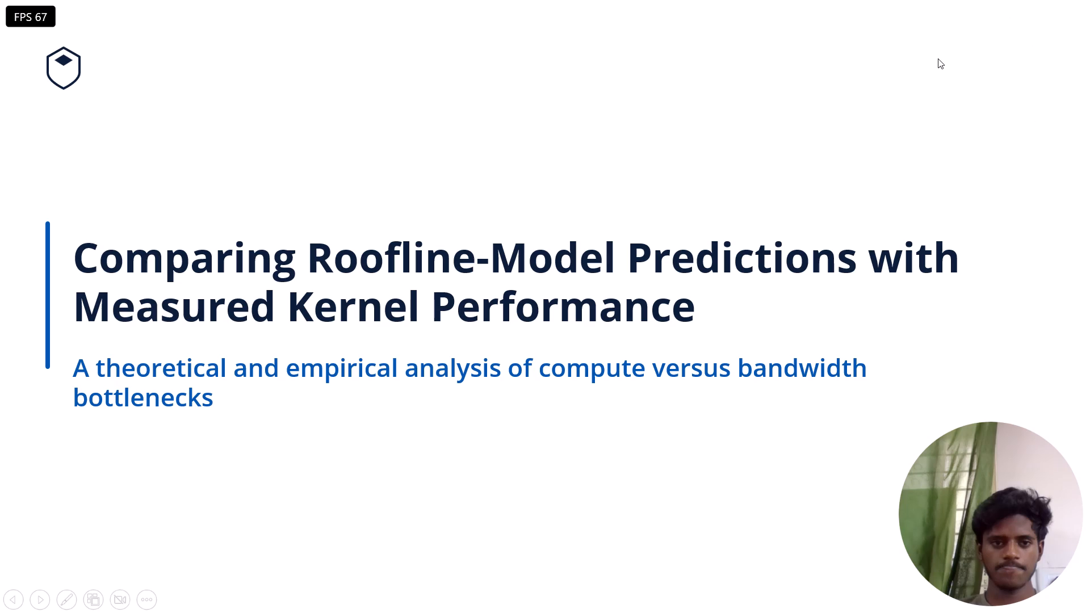
pyautogui.press('Escape')
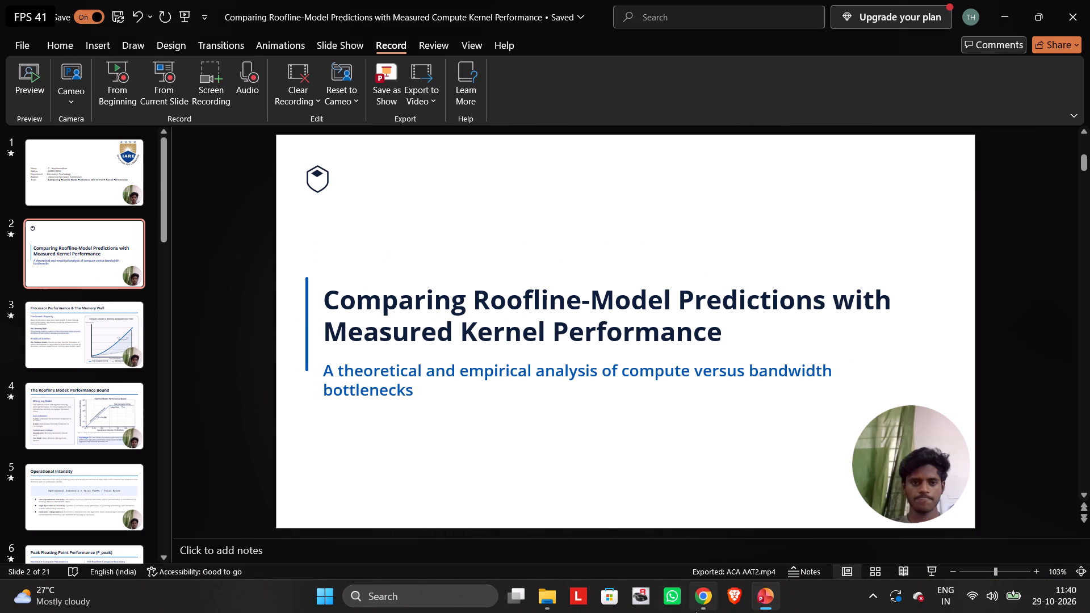
pyautogui.click(543, 590)
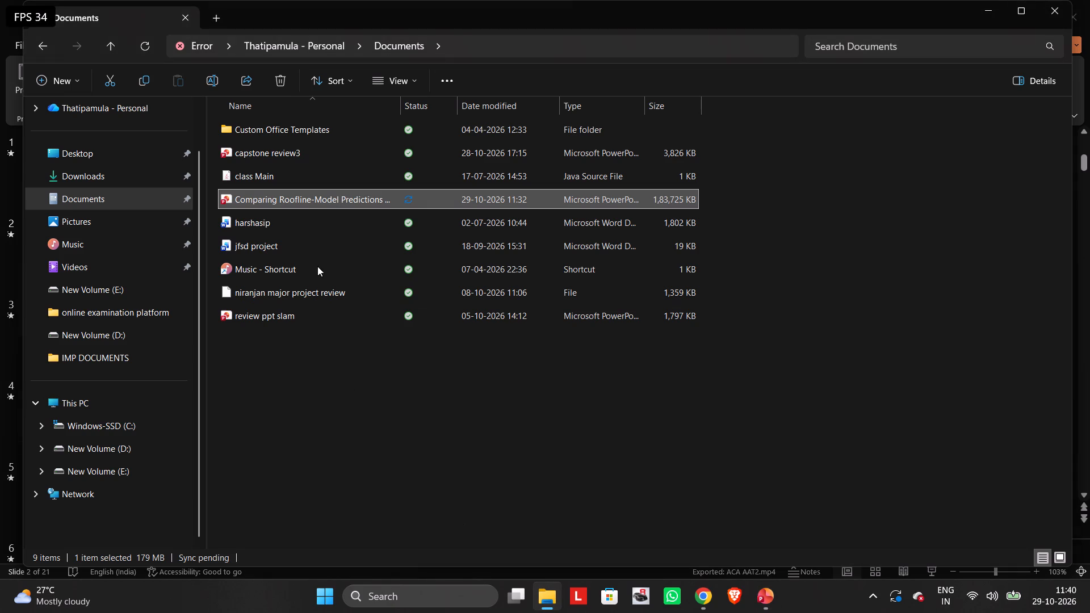
pyautogui.click(131, 178)
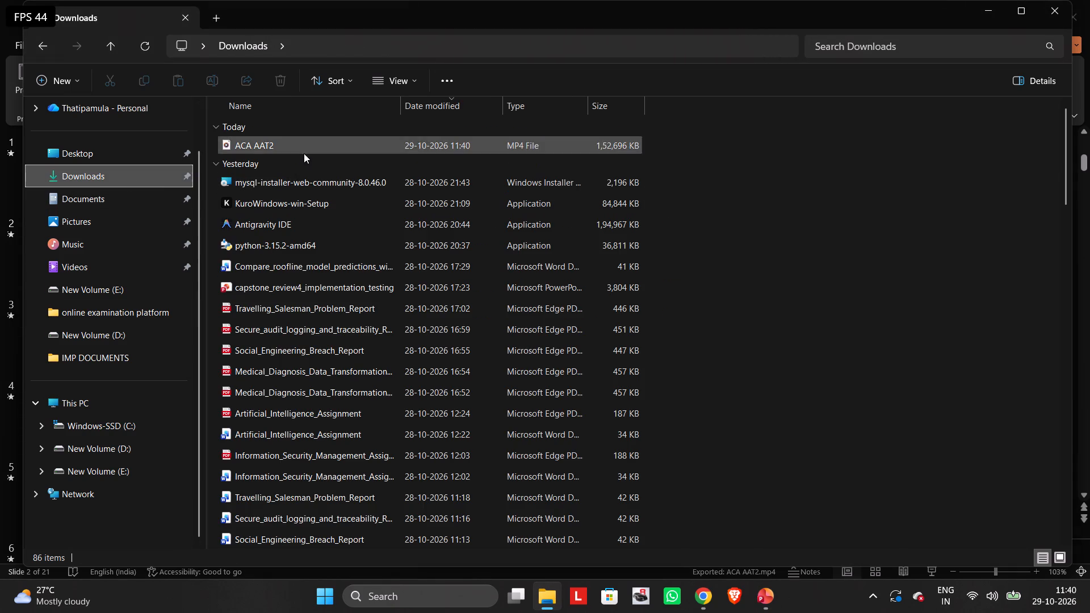
# Switch to Chrome and open Google Drive in a new tab.
pyautogui.click(703, 593)
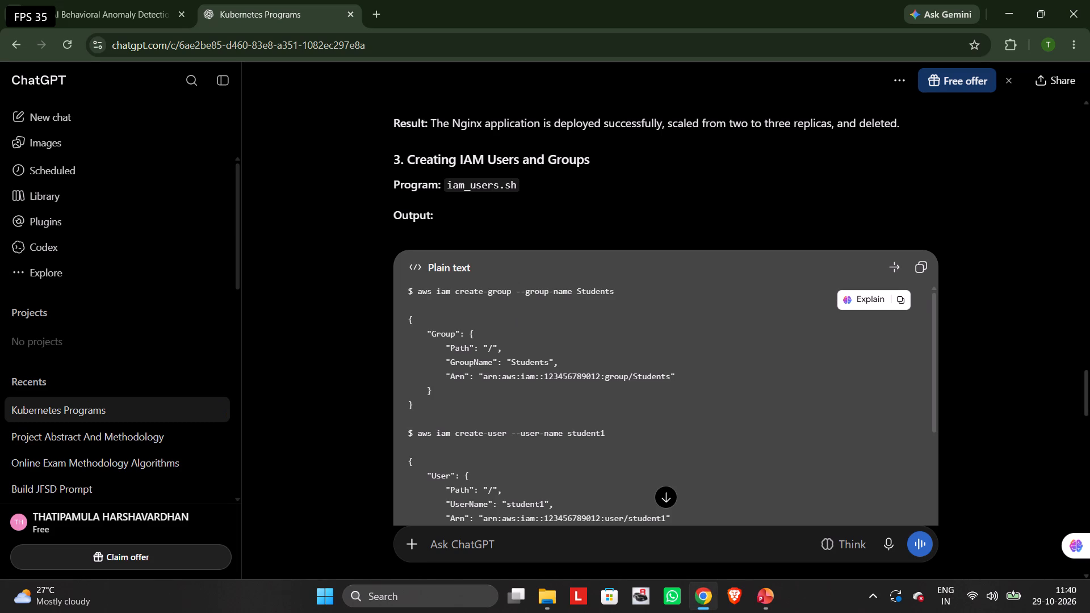
pyautogui.click(369, 16)
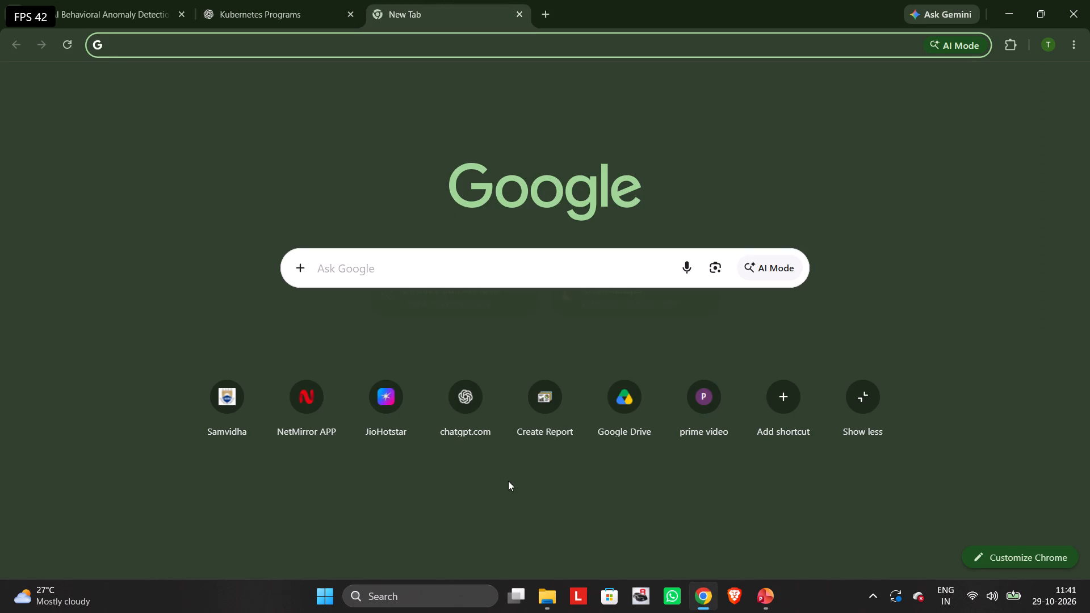
pyautogui.click(1037, 81)
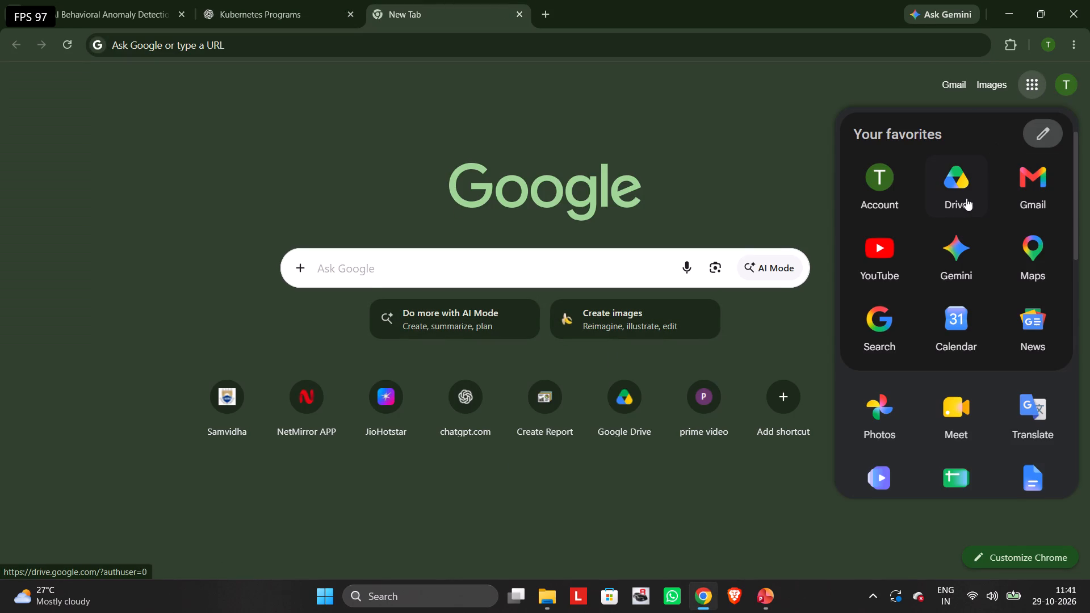
pyautogui.click(966, 198)
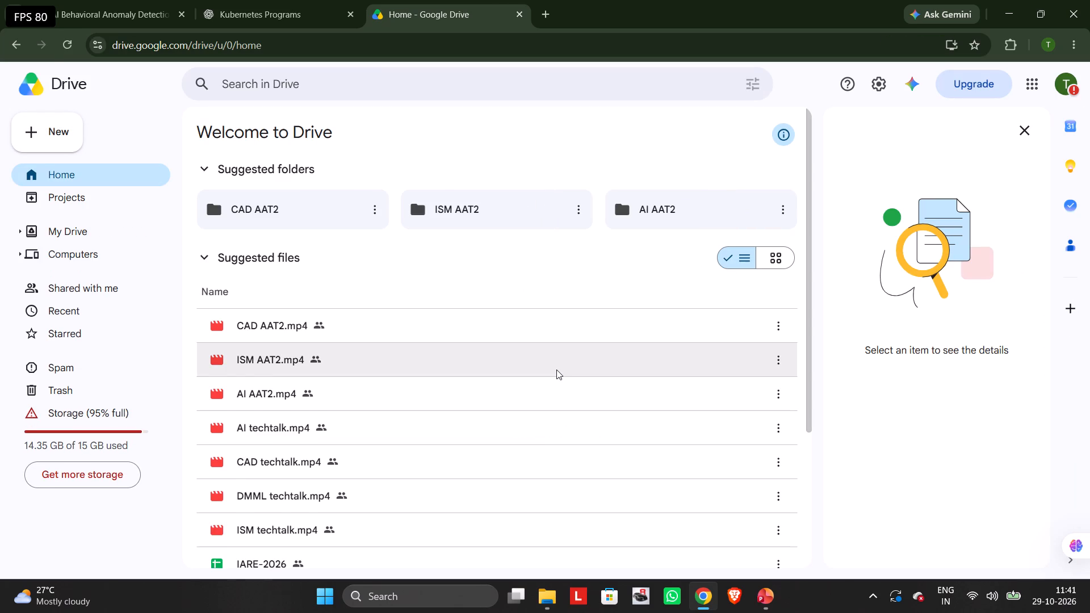
# Create a new Drive folder named ACA AAT2.
pyautogui.scroll(-4, 556, 370)
pyautogui.scroll(5, 556, 370)
pyautogui.scroll(-5, 318, 443)
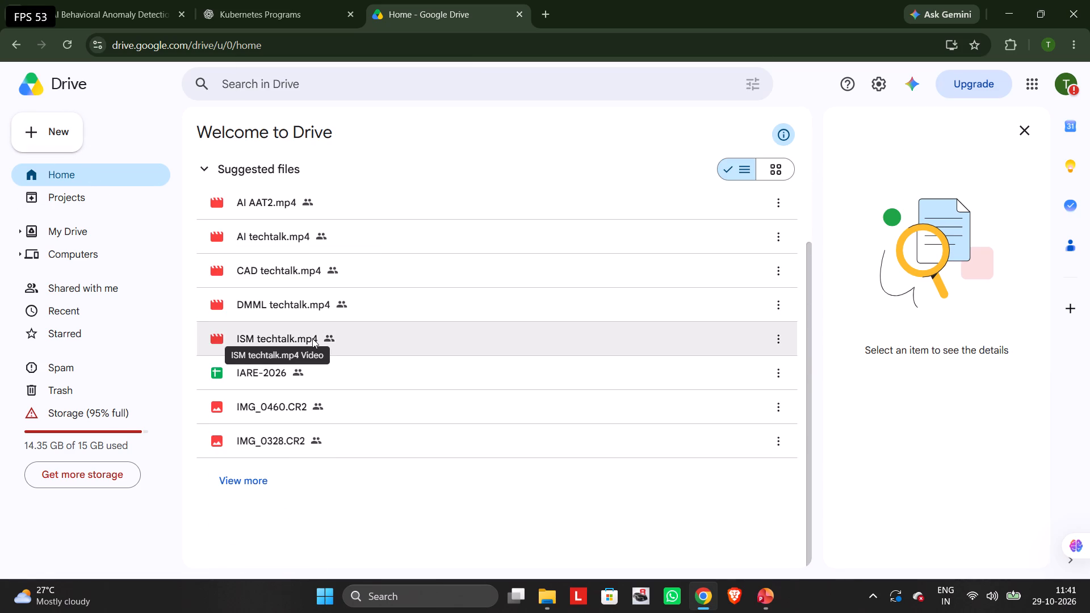
pyautogui.scroll(7, 312, 338)
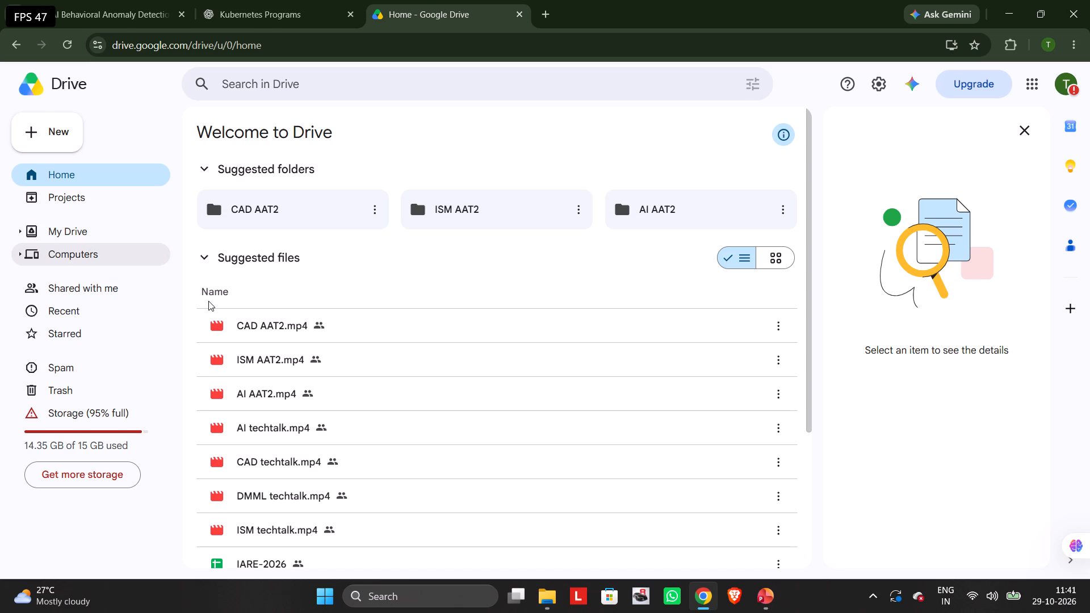
pyautogui.click(60, 137)
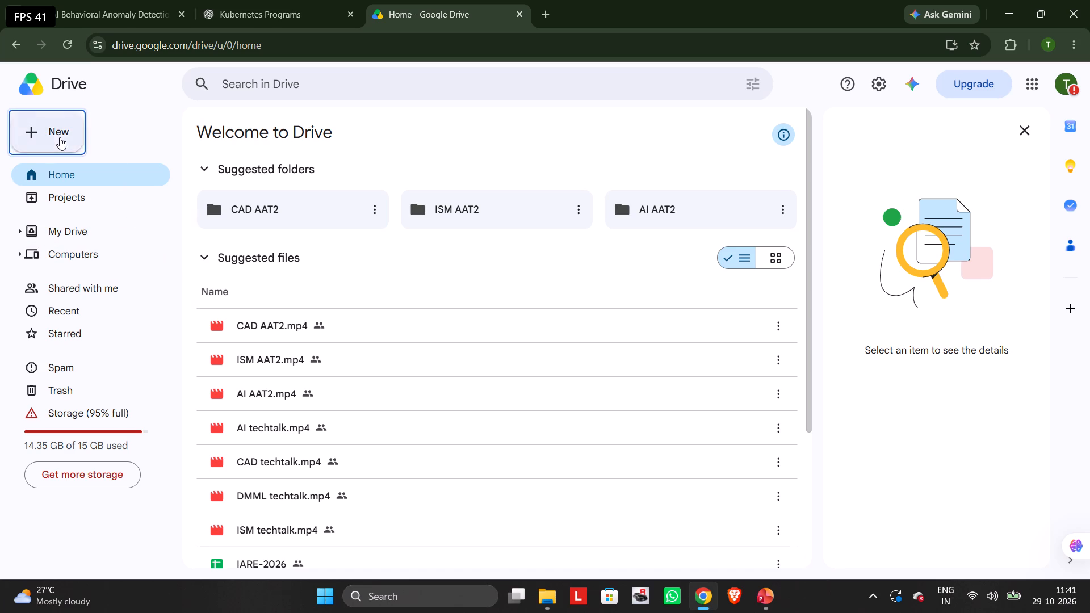
pyautogui.click(103, 127)
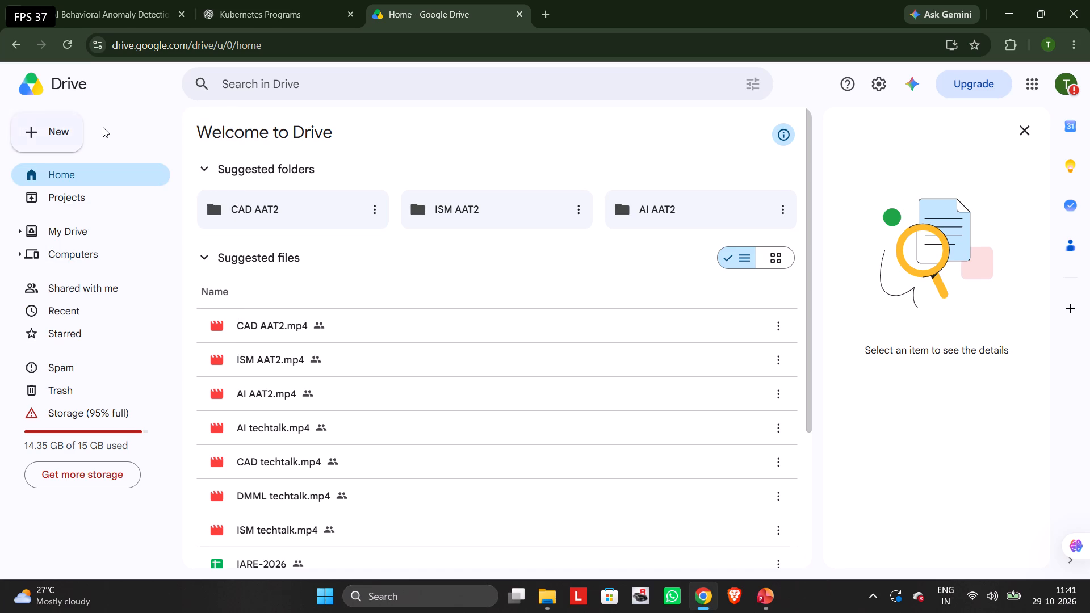
pyautogui.press('BackSpace')
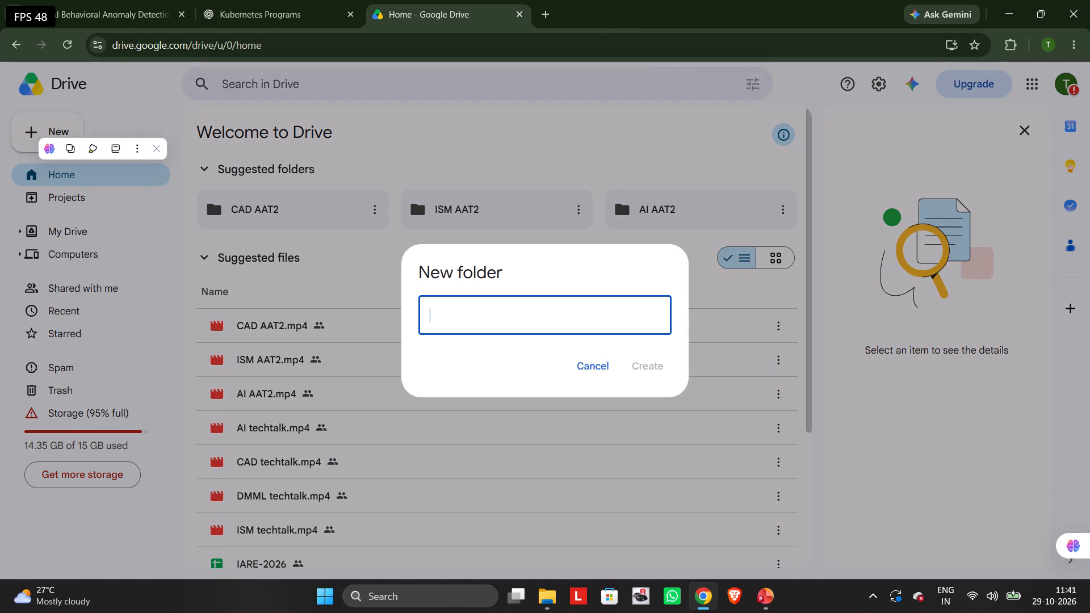
pyautogui.write('ACA AAT2')
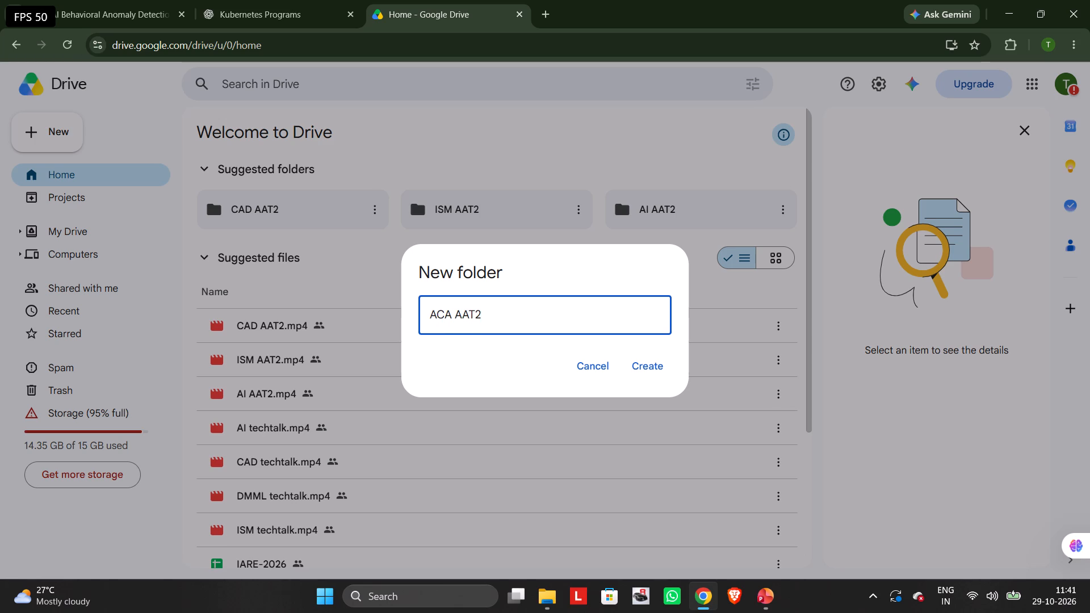
pyautogui.press('Return')
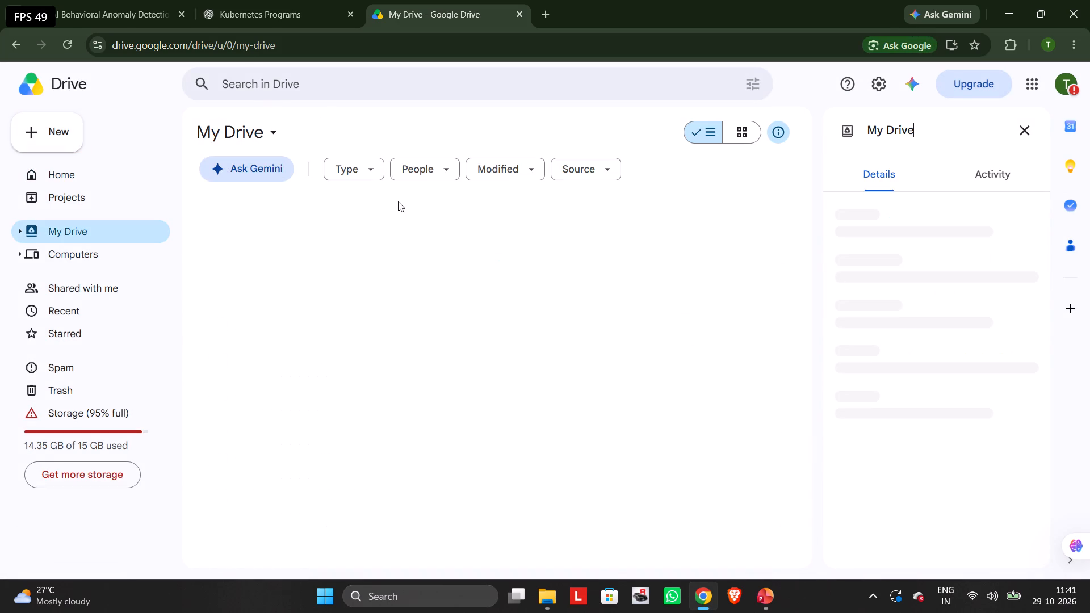
# Move the mla viedo and toc folders from My Drive to the trash.
pyautogui.scroll(-7, 408, 292)
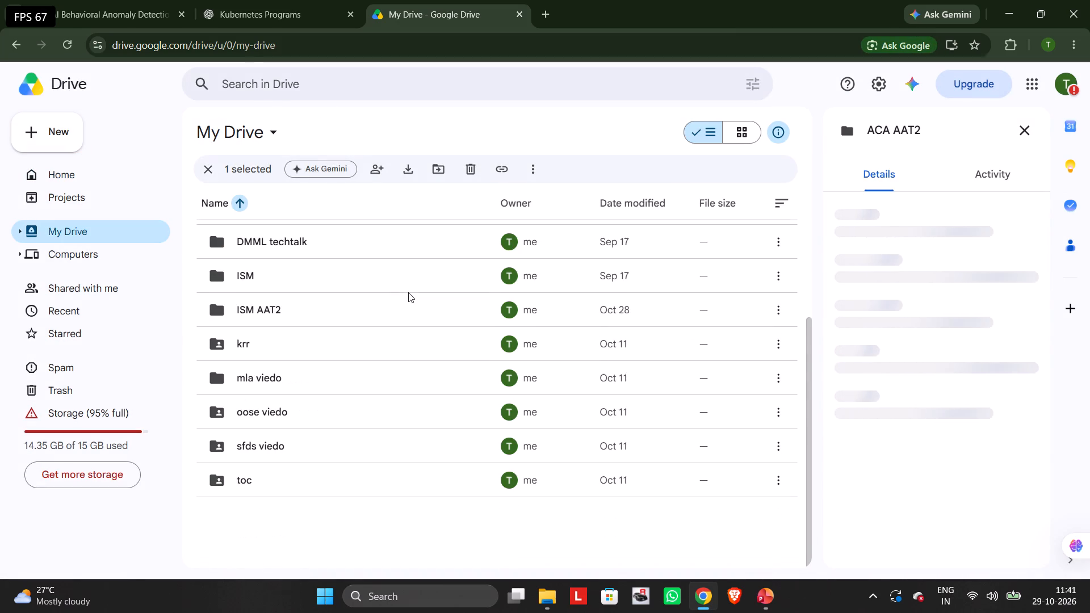
pyautogui.scroll(7, 408, 292)
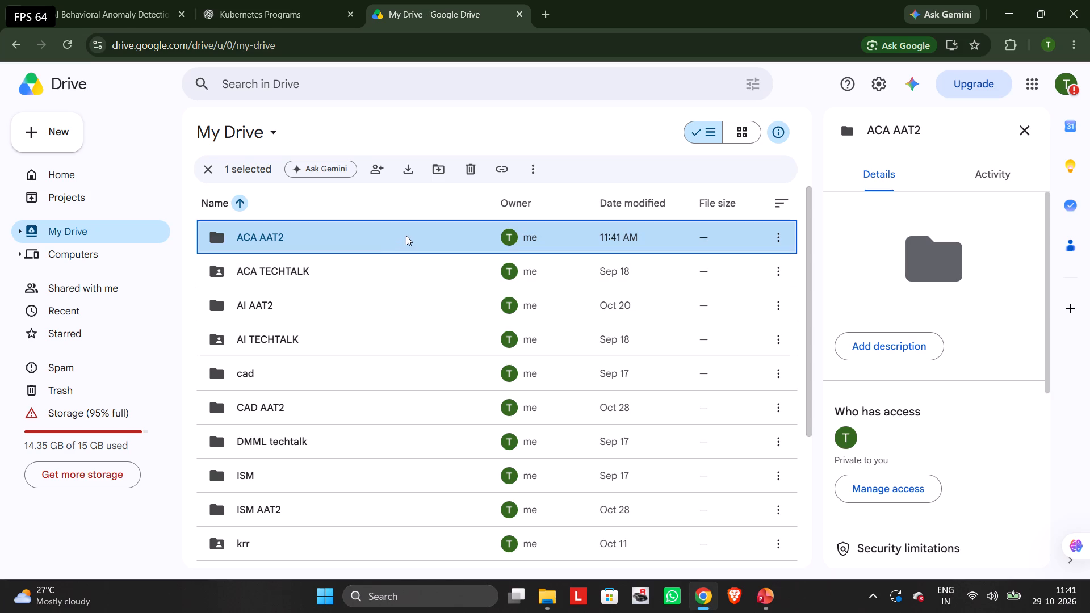
pyautogui.scroll(-5, 406, 236)
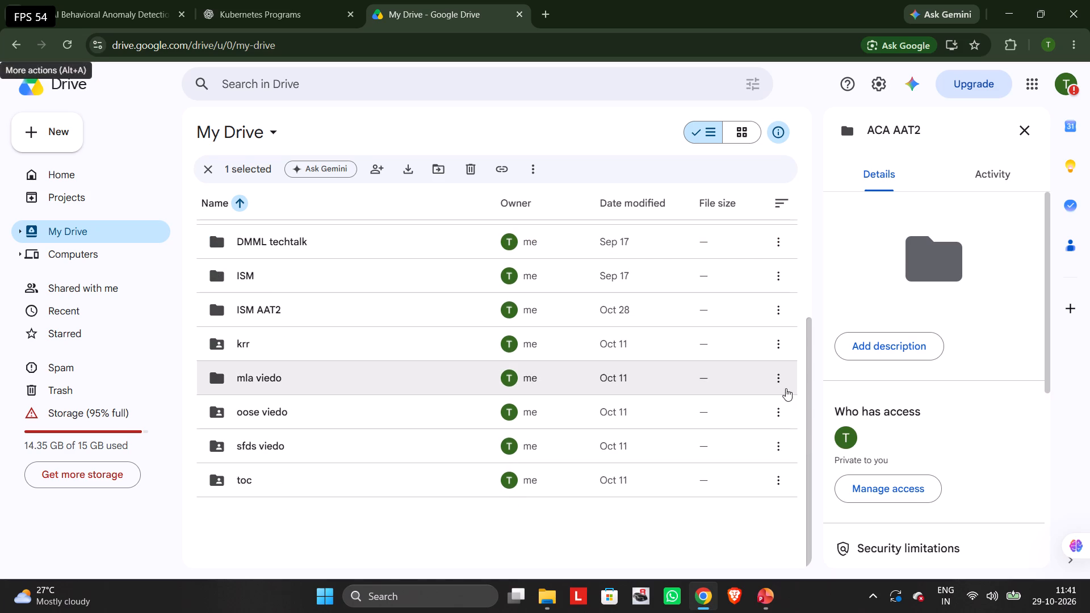
pyautogui.click(777, 384)
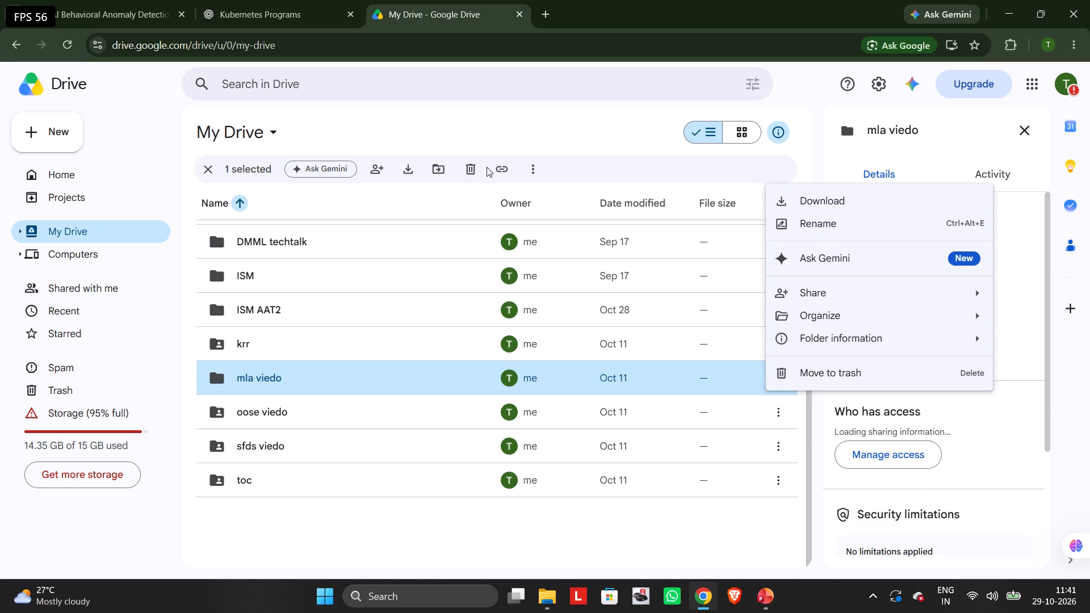
pyautogui.click(473, 170)
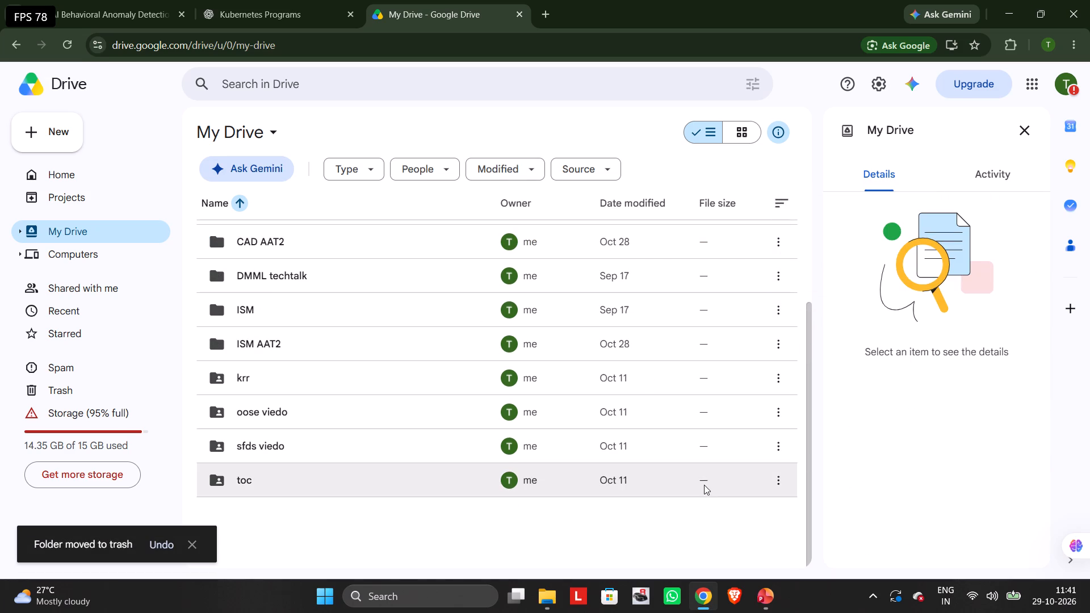
pyautogui.click(778, 484)
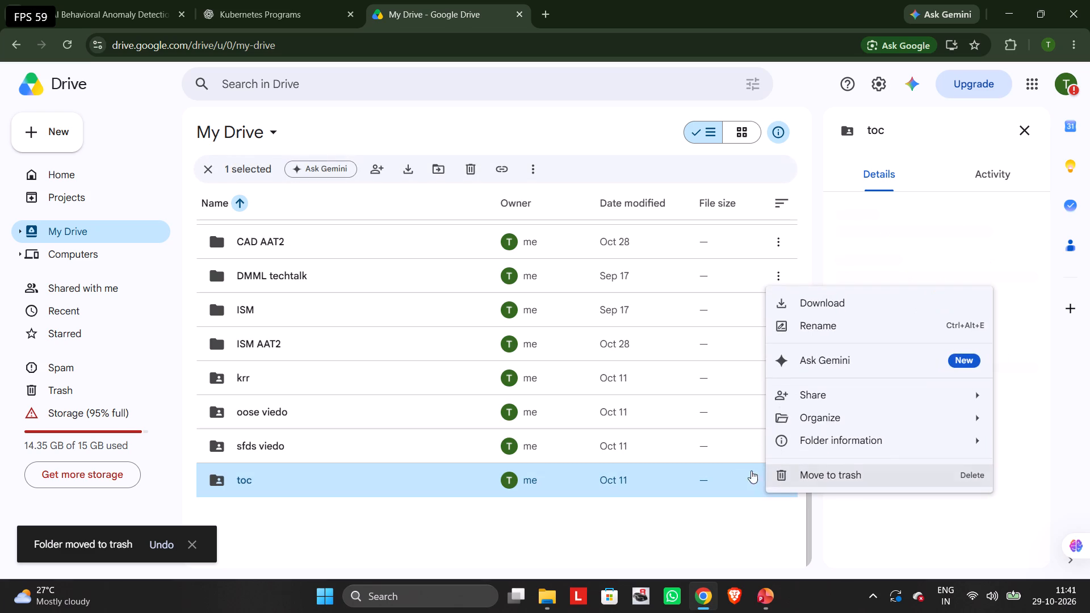
pyautogui.click(474, 173)
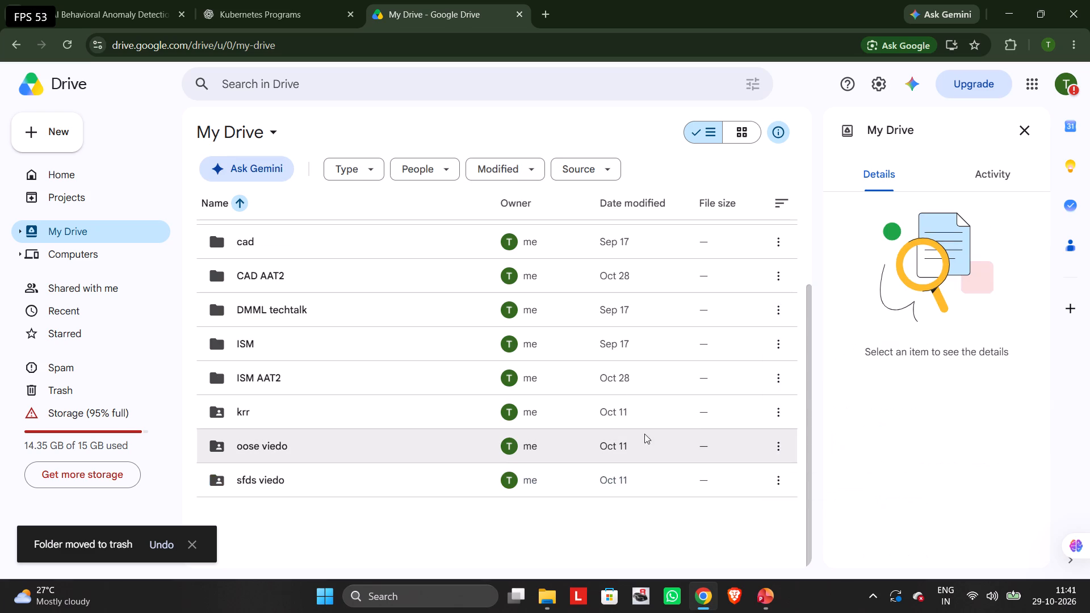
# Check the contents of the oose viedo folder and the suggested folders and files on Drive's Home page.
pyautogui.doubleClick(397, 443)
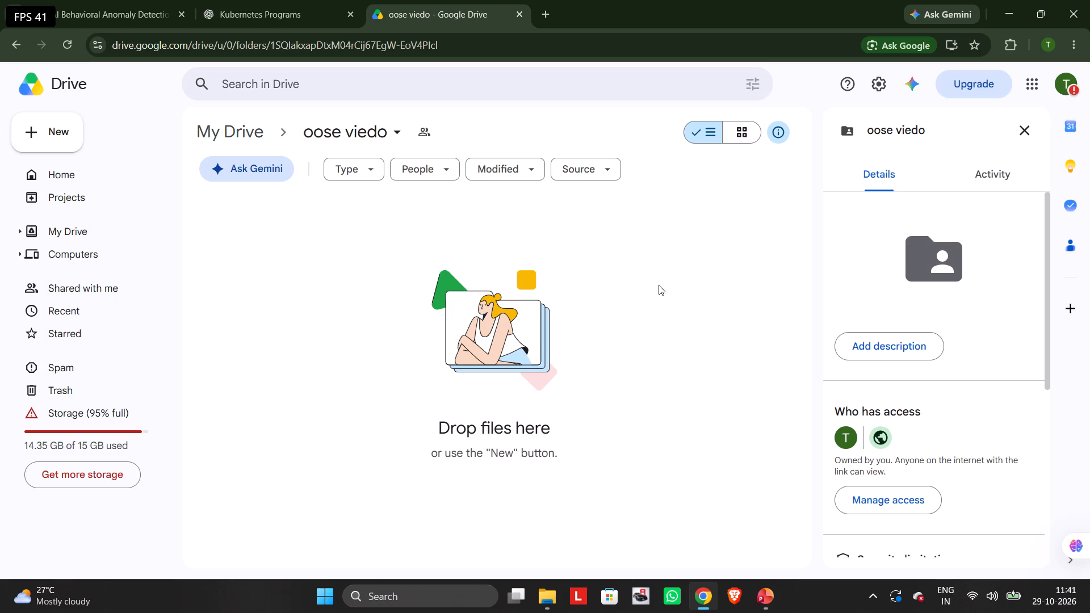
pyautogui.click(85, 172)
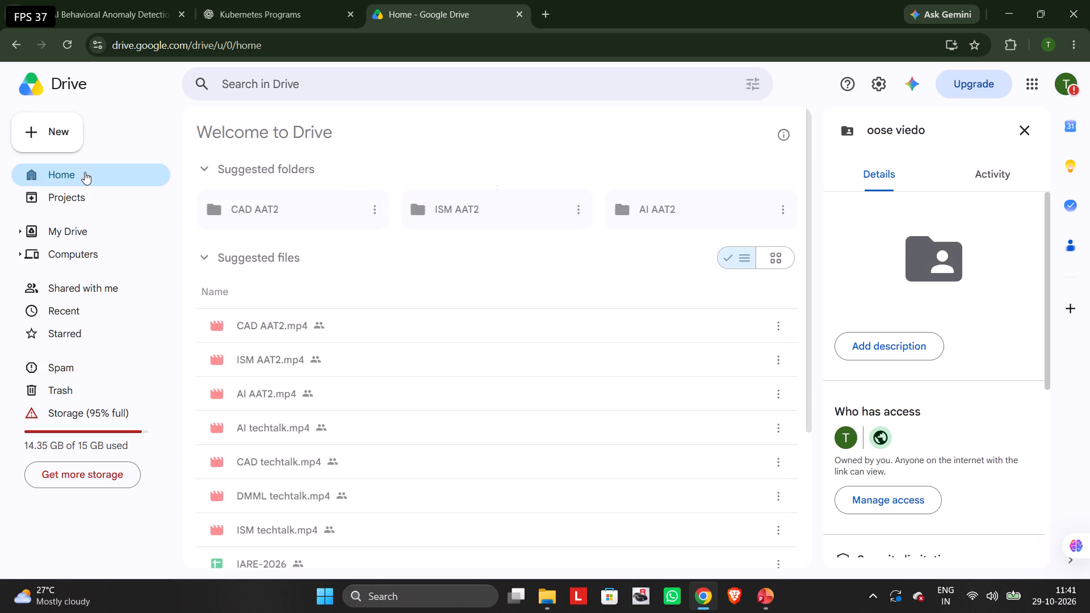
pyautogui.scroll(-1, 403, 461)
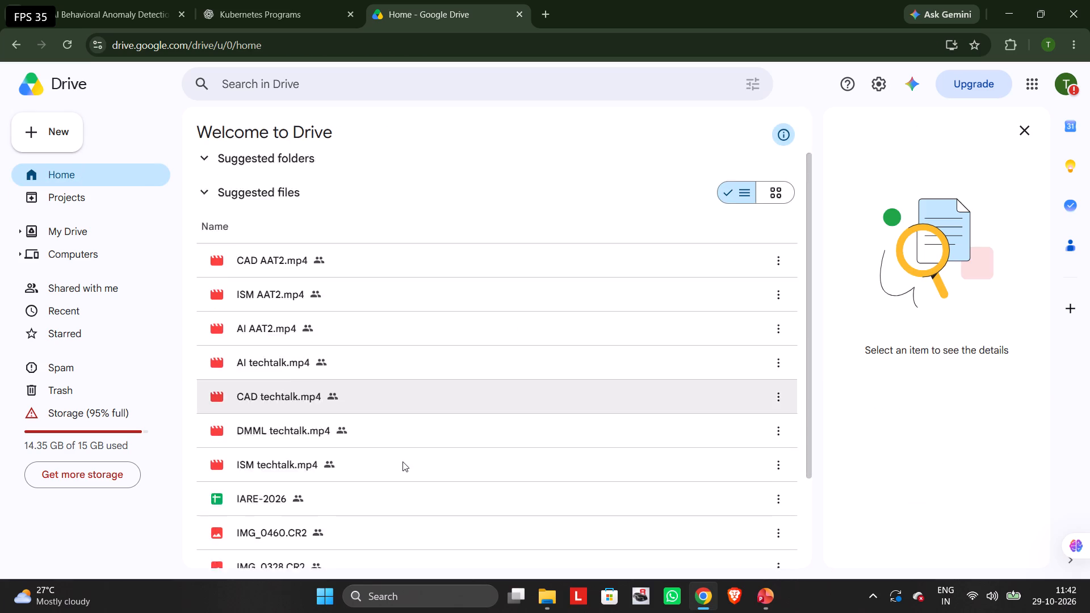
pyautogui.scroll(-3, 403, 461)
pyautogui.scroll(5, 403, 461)
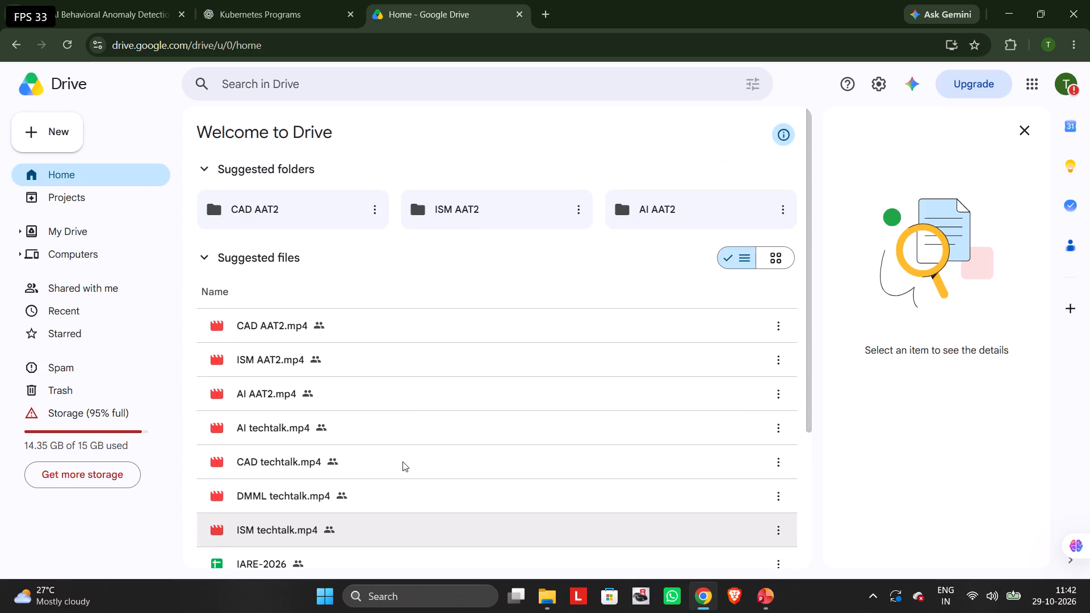
pyautogui.click(206, 264)
pyautogui.click(206, 264)
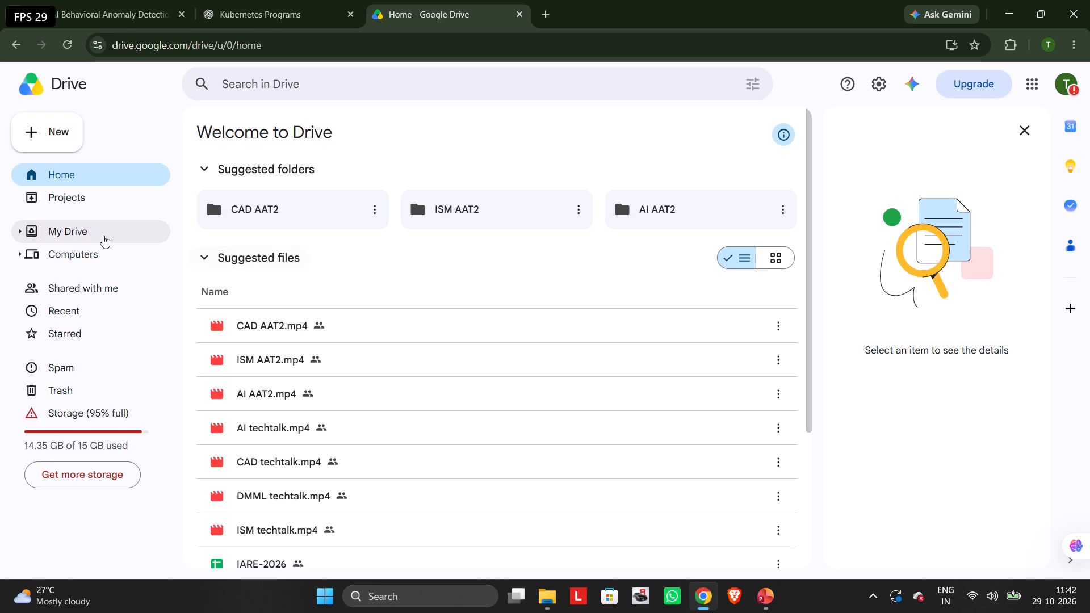
# Open the ACA AAT2 folder in My Drive and set its general access to Anyone with the link.
pyautogui.click(104, 236)
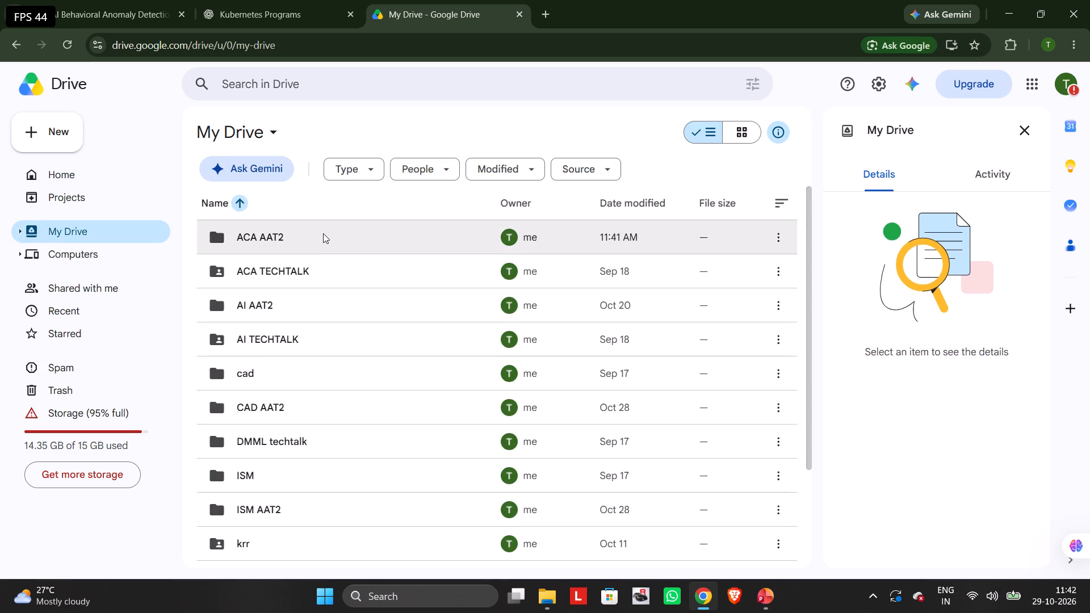
pyautogui.rightClick(323, 233)
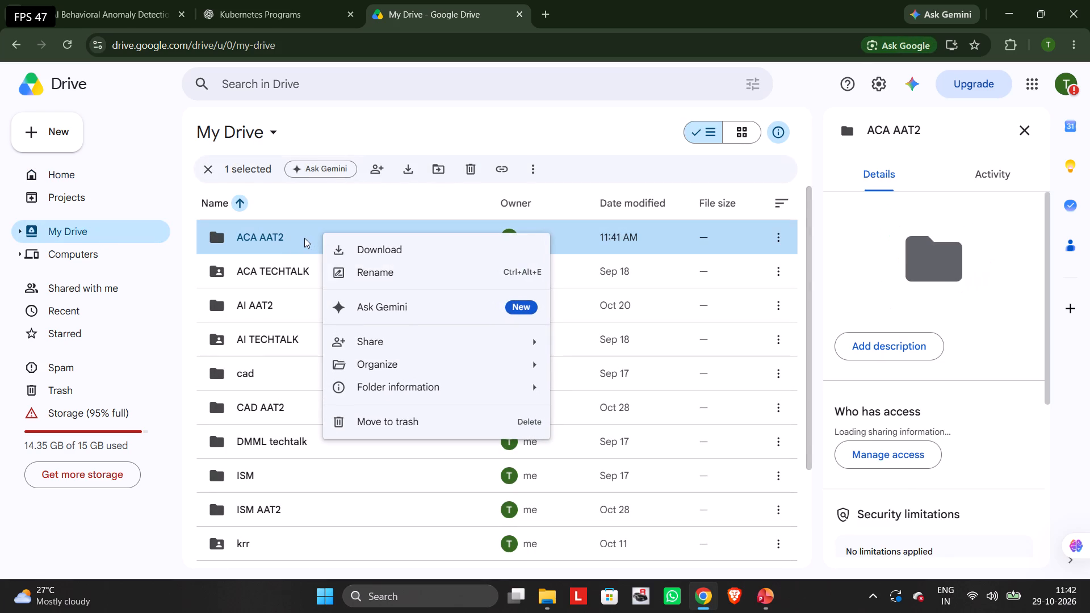
pyautogui.doubleClick(304, 238)
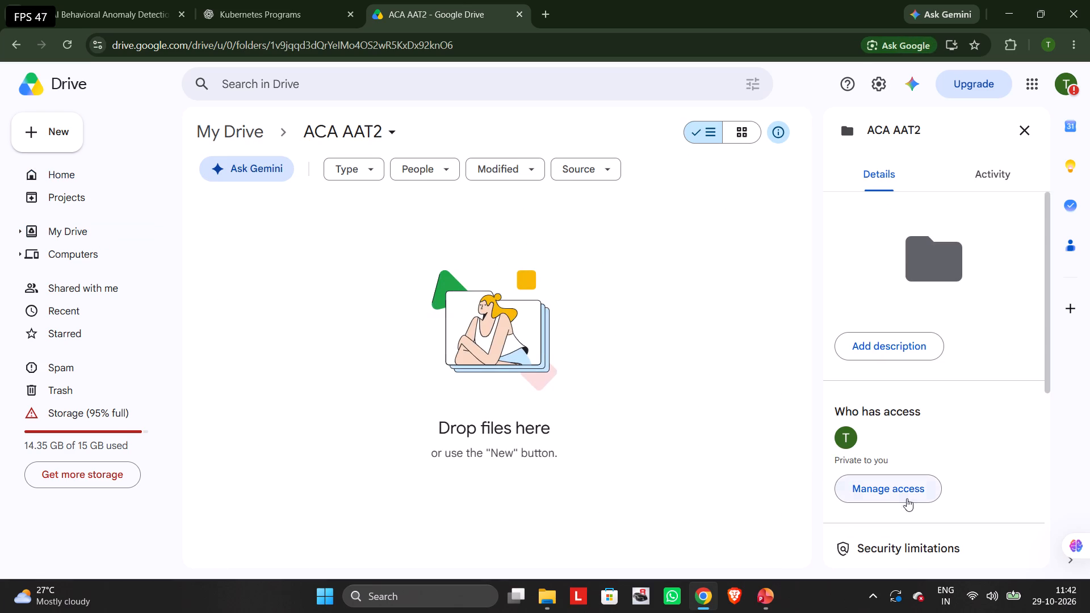
pyautogui.click(904, 494)
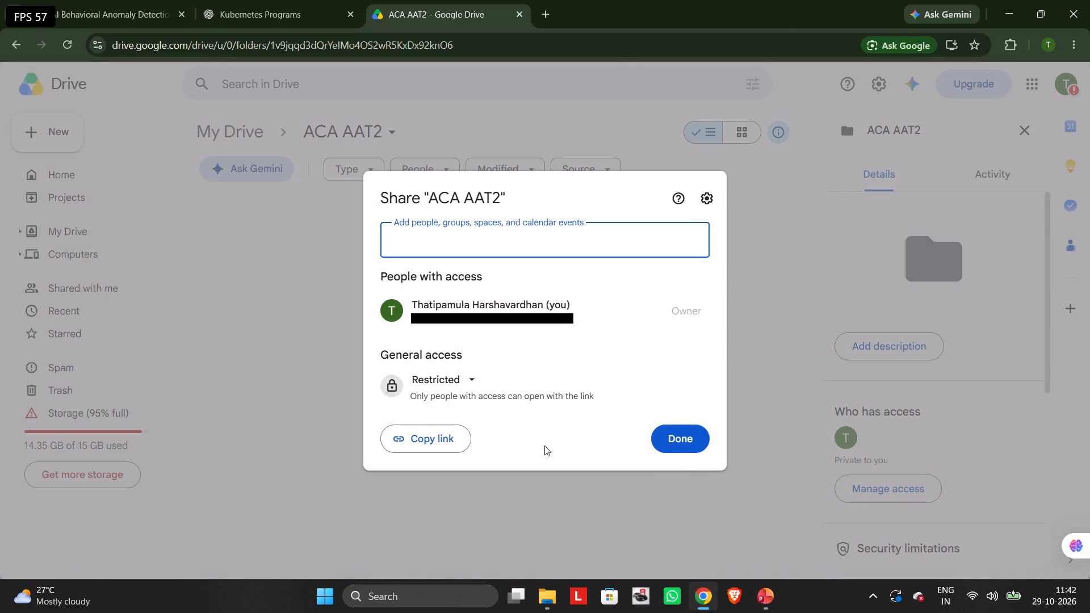
pyautogui.click(477, 371)
pyautogui.click(480, 444)
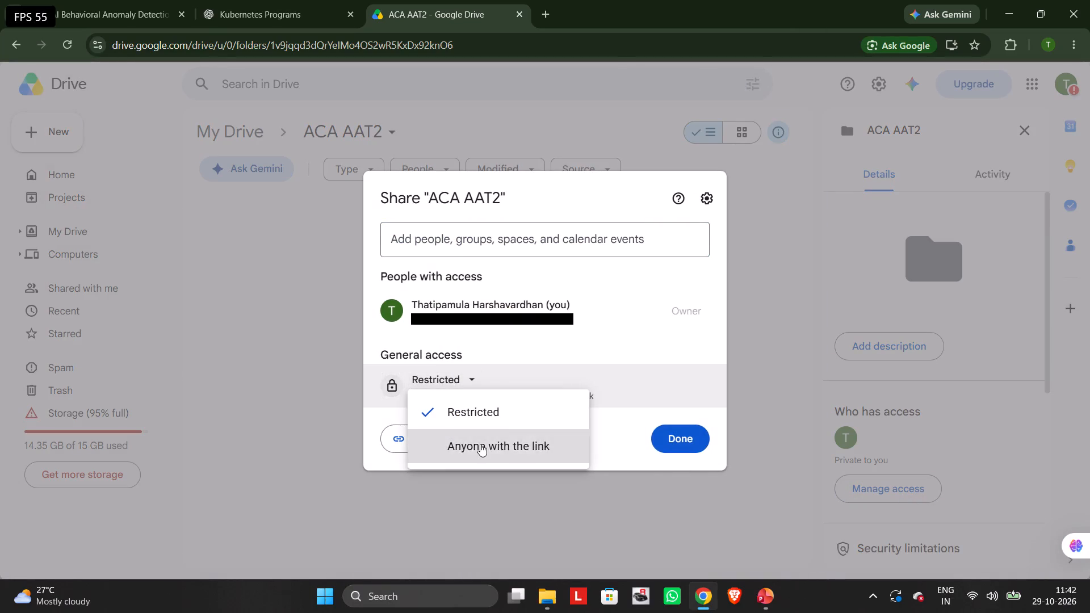
pyautogui.click(778, 258)
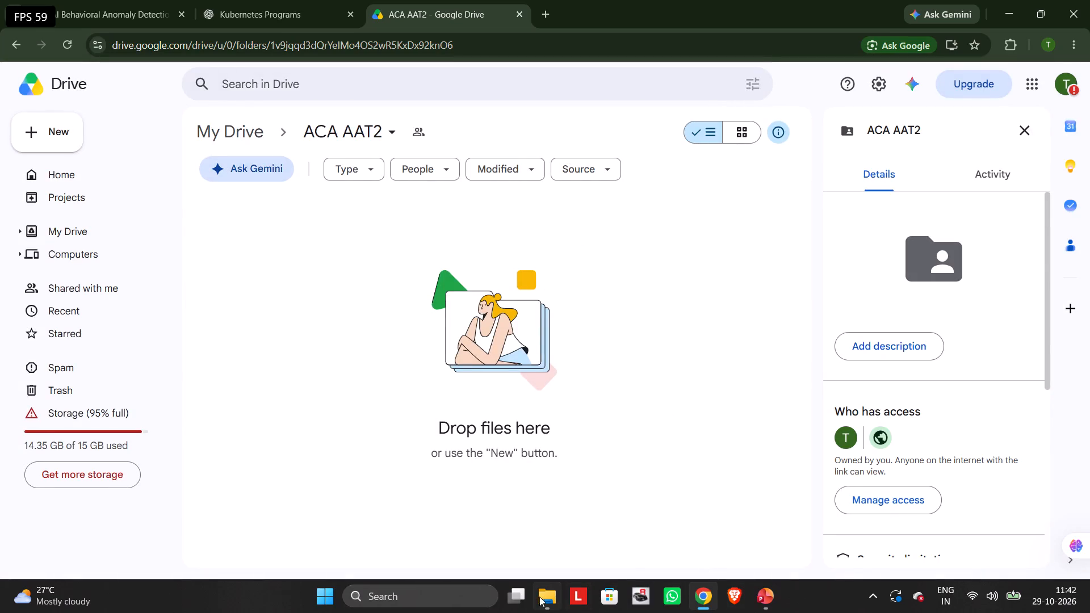
# Upload the ACA AAT2 MP4 file from the Downloads folder into the ACA AAT2 folder on Google Drive.
pyautogui.click(544, 597)
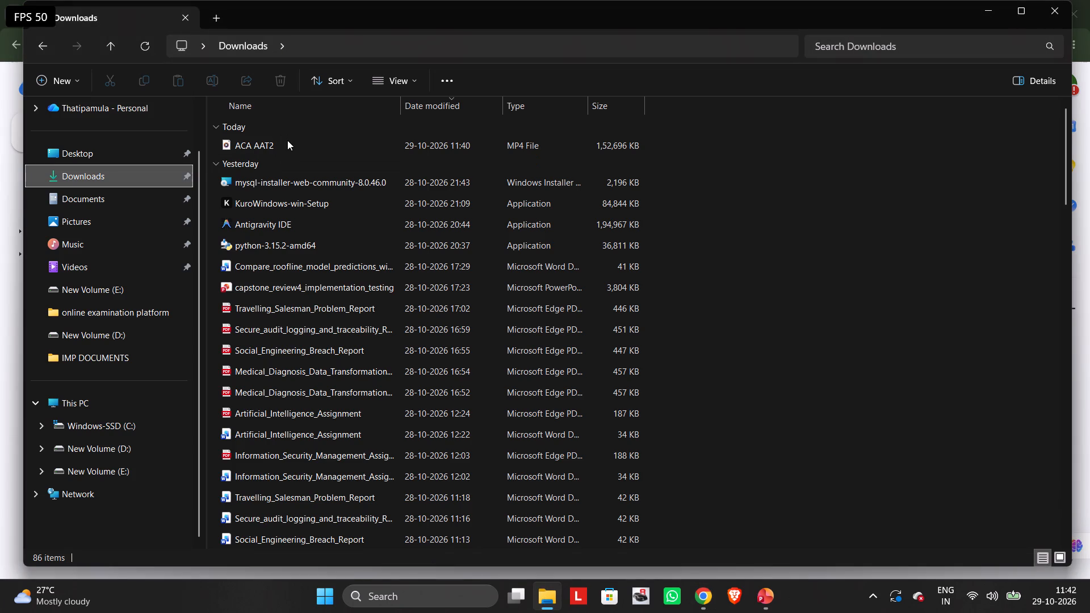
pyautogui.moveTo(287, 140); pyautogui.dragTo(447, 195)
pyautogui.moveTo(699, 205); pyautogui.dragTo(626, 148)
pyautogui.click(745, 216)
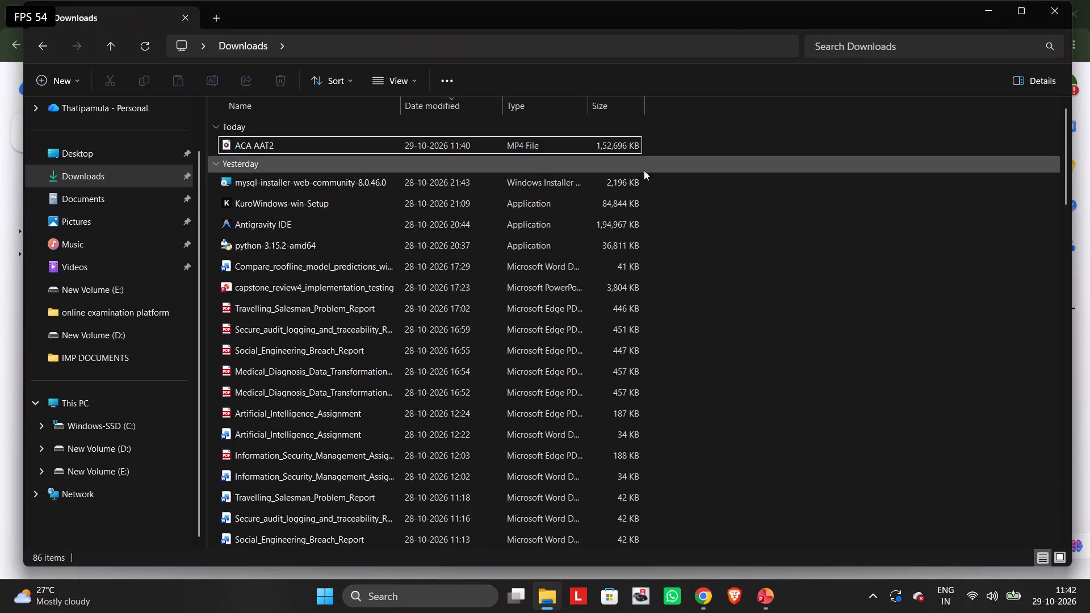
pyautogui.moveTo(627, 148); pyautogui.dragTo(765, 594)
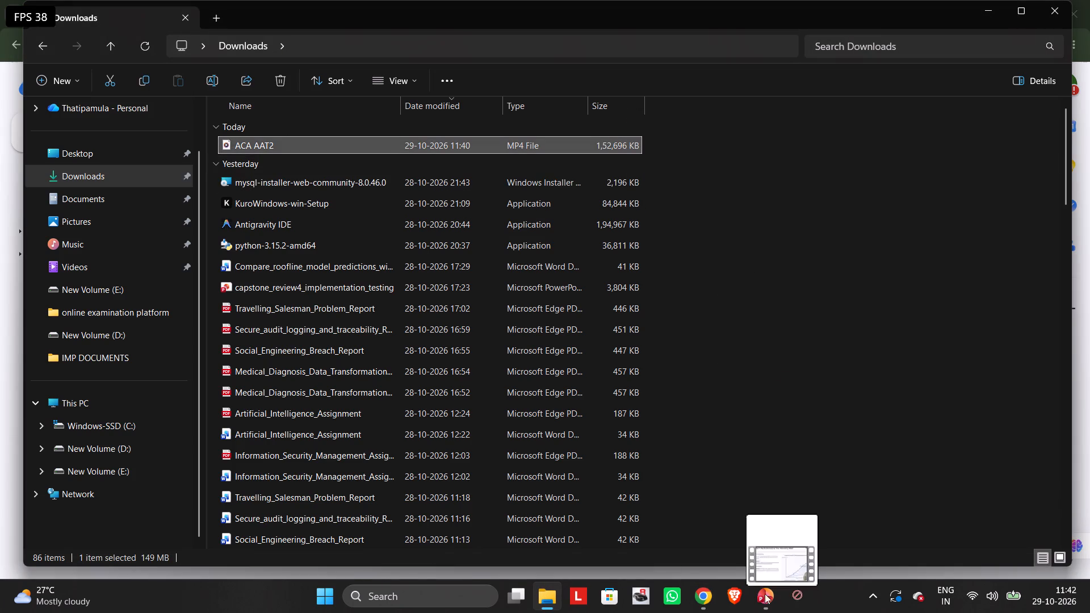
pyautogui.moveTo(765, 594); pyautogui.dragTo(567, 381)
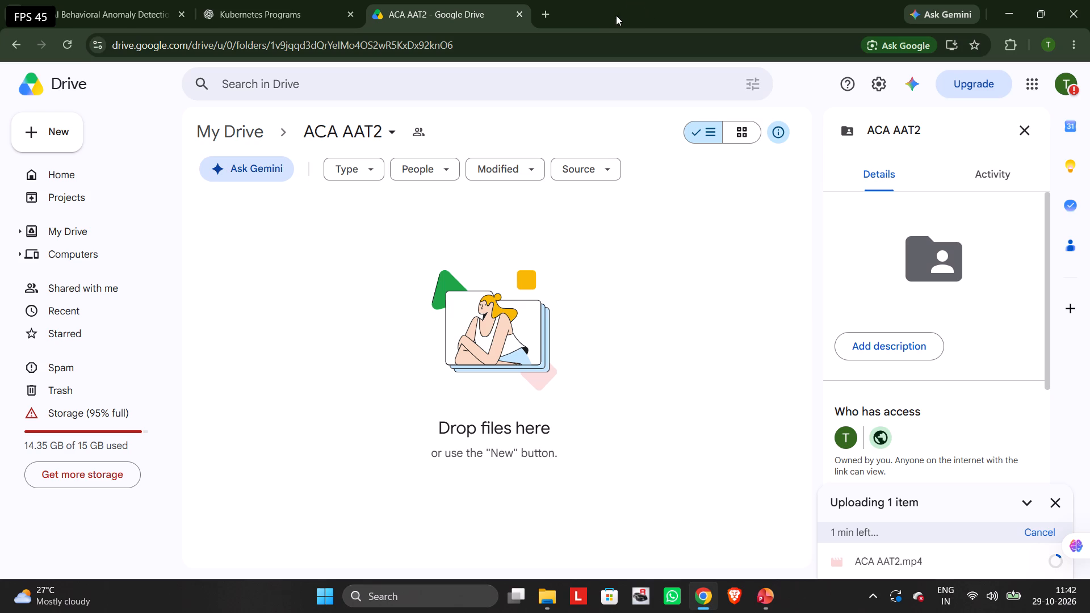
# Find iLovePDF in a new browser tab and open its Word to PDF converter.
pyautogui.click(546, 14)
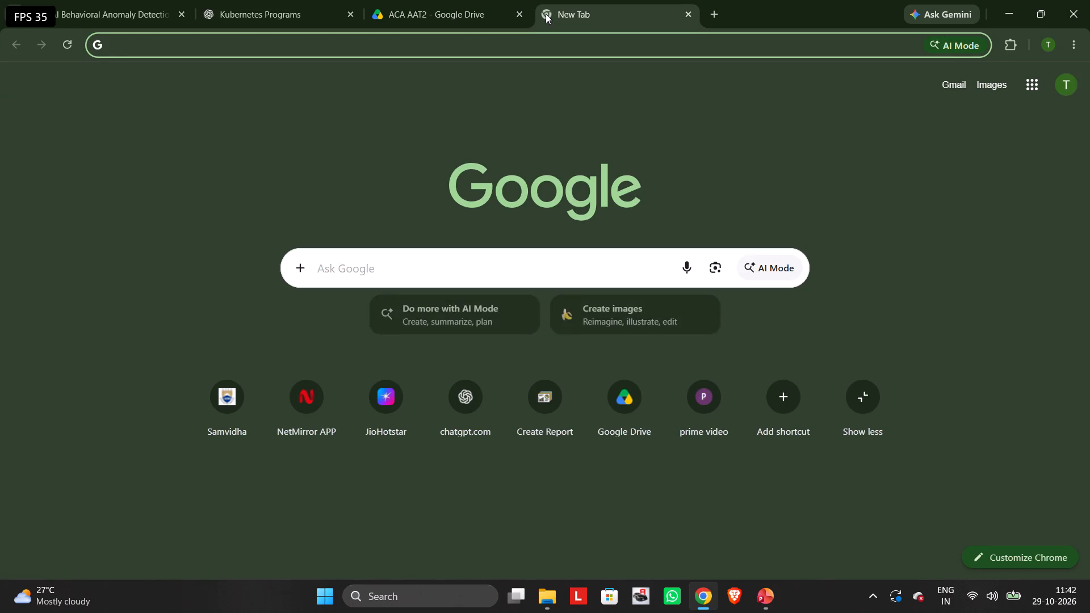
pyautogui.write('ILO')
pyautogui.press('Return')
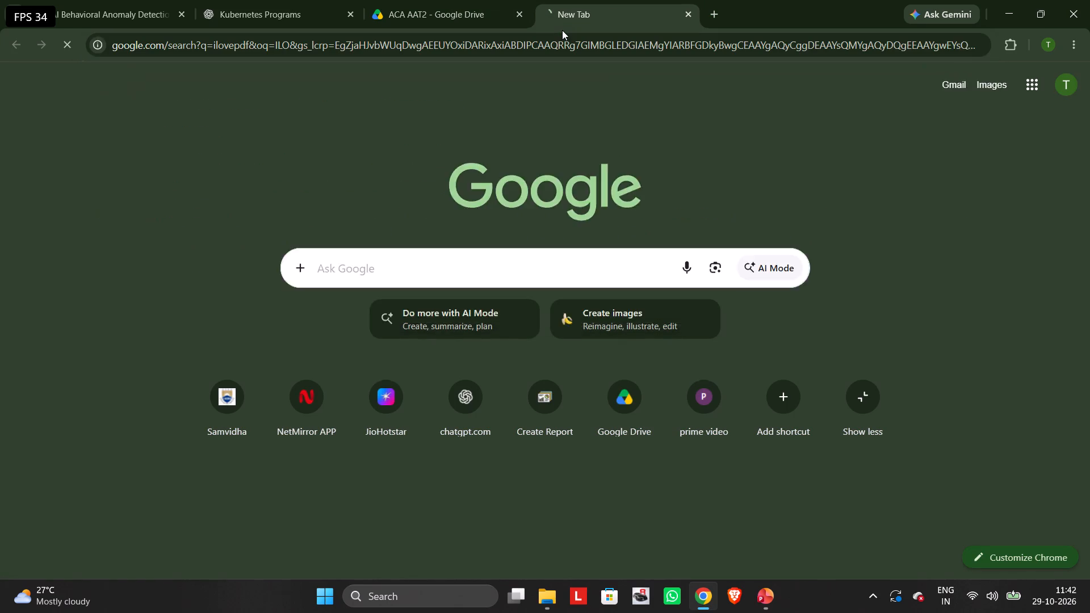
pyautogui.click(361, 208)
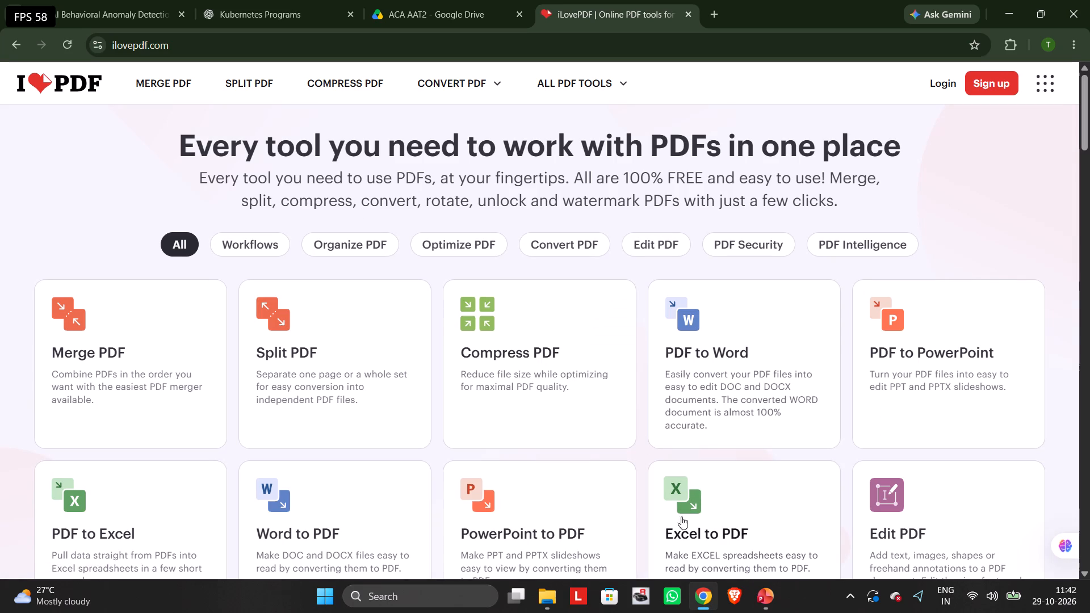
pyautogui.click(326, 504)
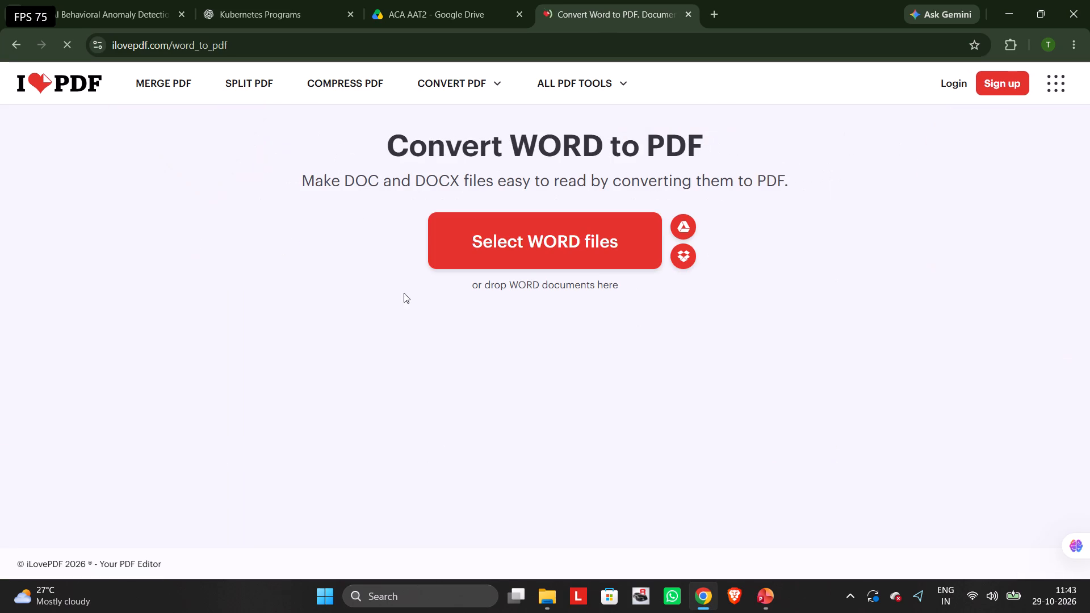
# Convert the Compare_roofline_model_predictions Word report from Downloads to PDF.
pyautogui.click(561, 232)
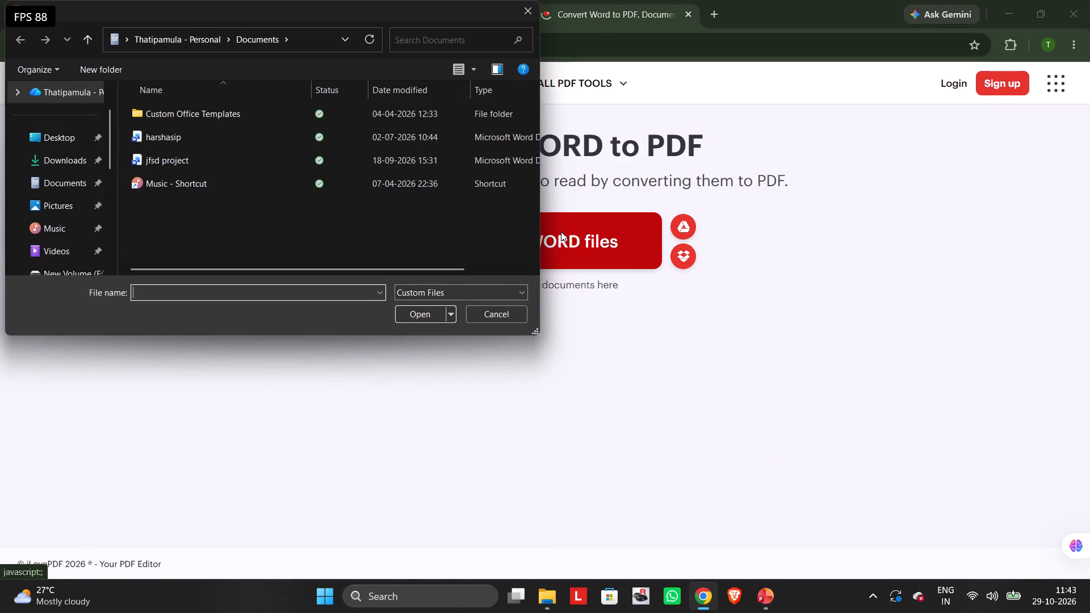
pyautogui.click(75, 187)
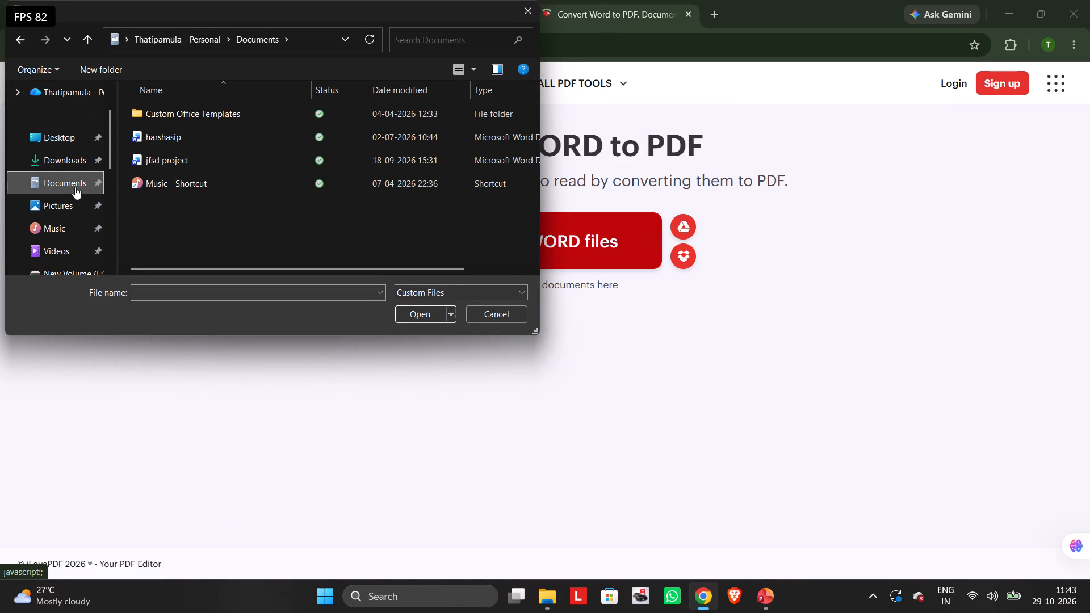
pyautogui.click(72, 159)
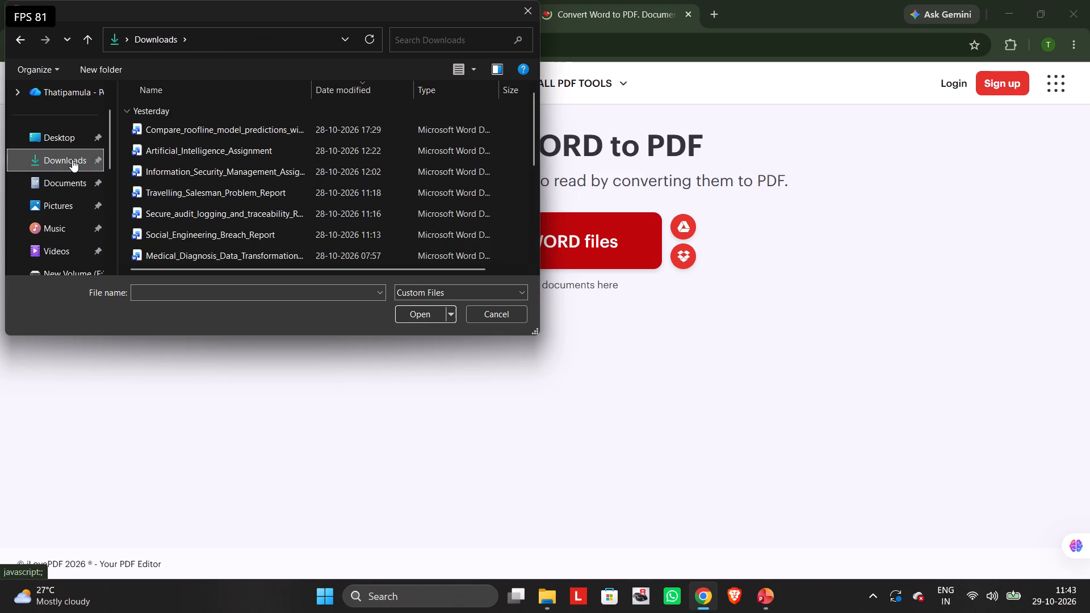
pyautogui.click(192, 132)
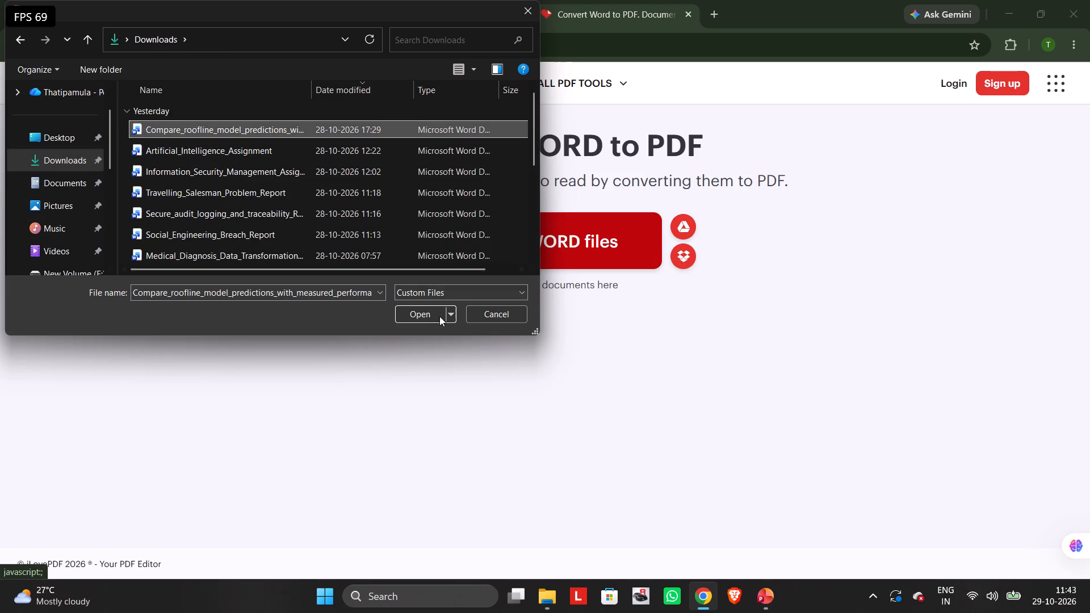
pyautogui.click(426, 313)
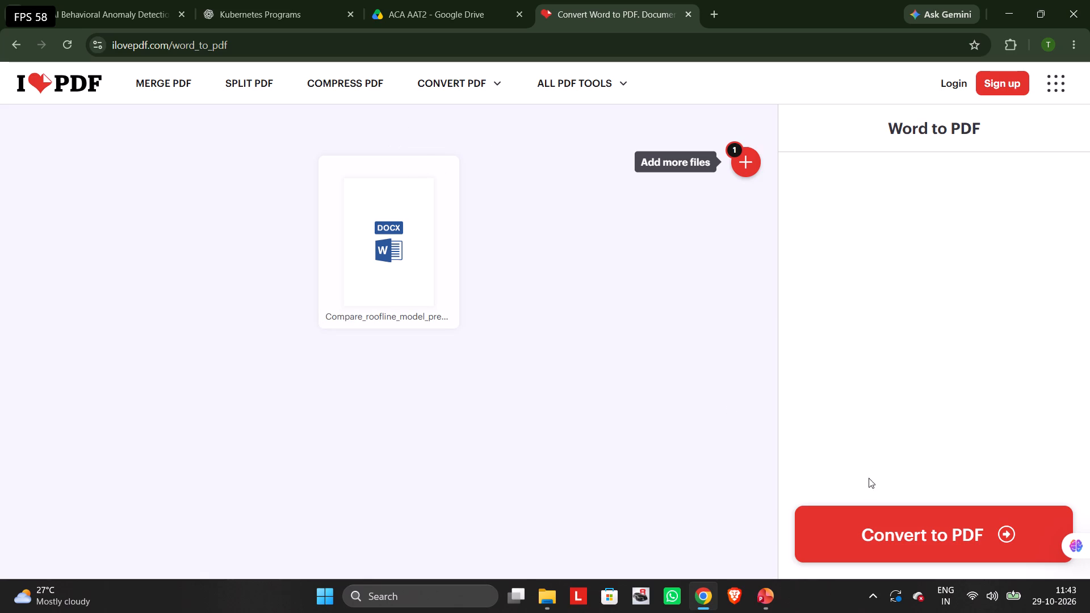
pyautogui.click(881, 520)
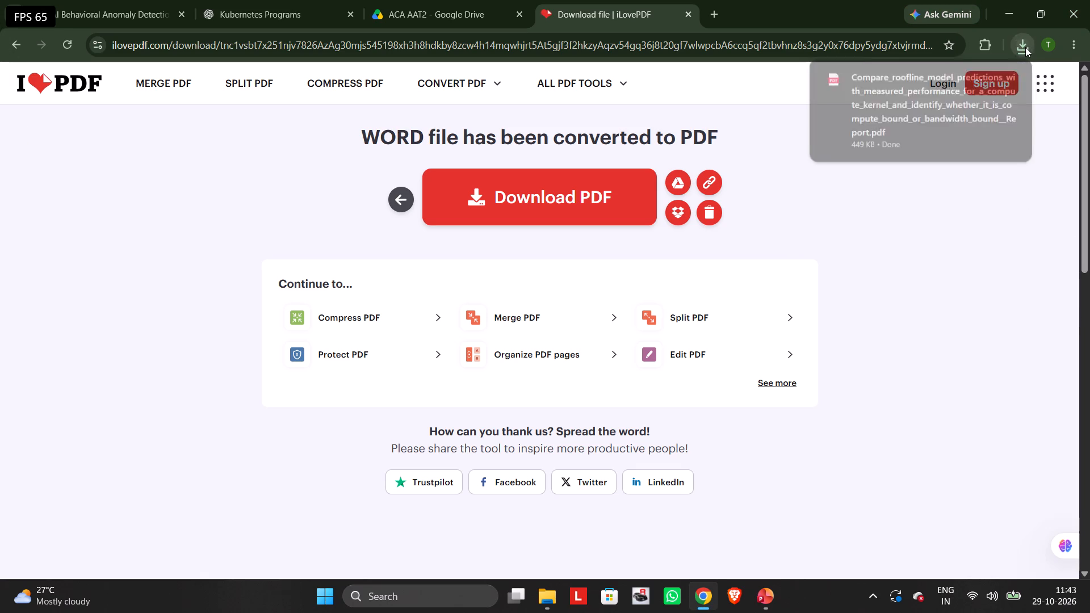
# Open the converted roofline-model report PDF from Downloads, look through its front pages, and close it.
pyautogui.click(987, 85)
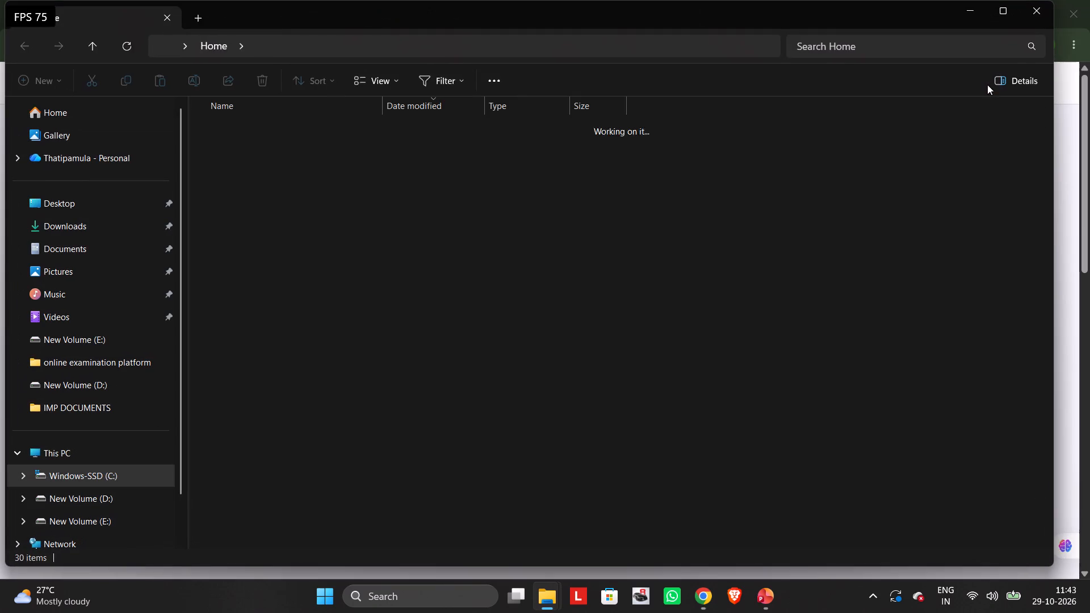
pyautogui.doubleClick(592, 140)
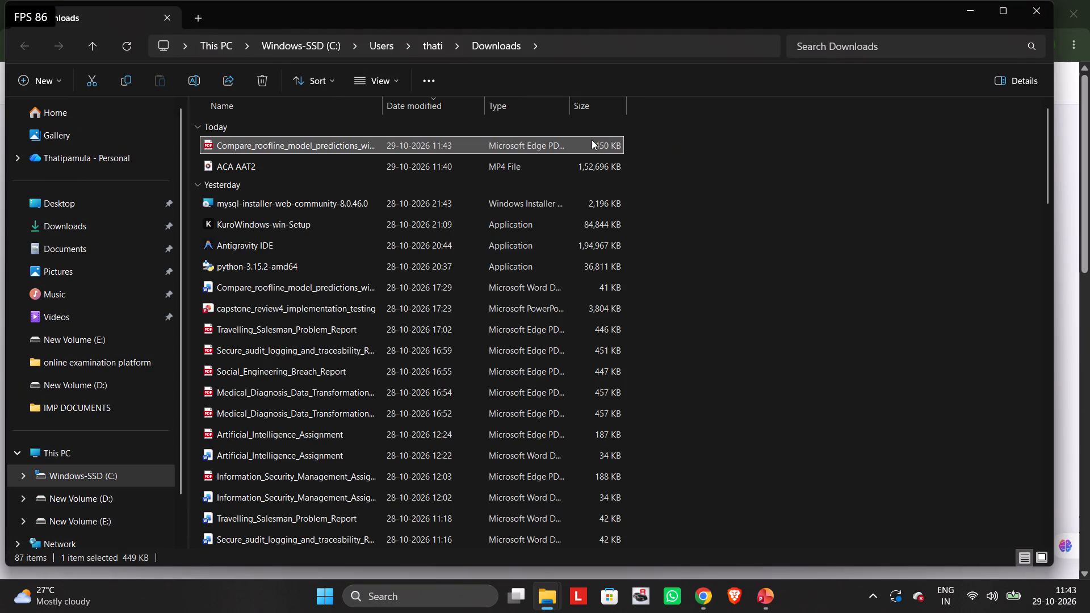
pyautogui.scroll(-6, 620, 312)
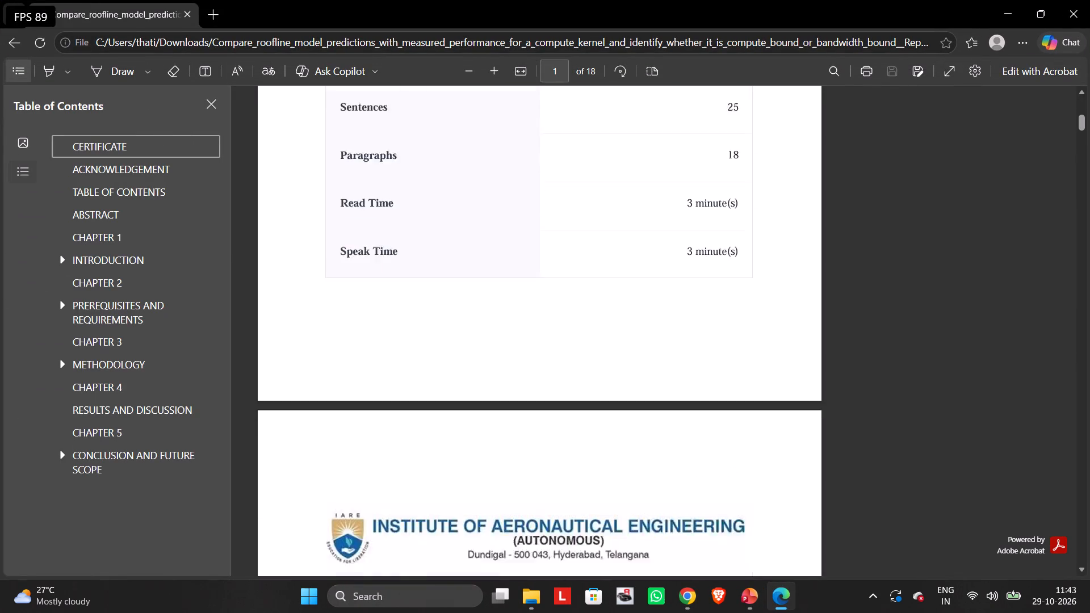
pyautogui.scroll(-11, 620, 312)
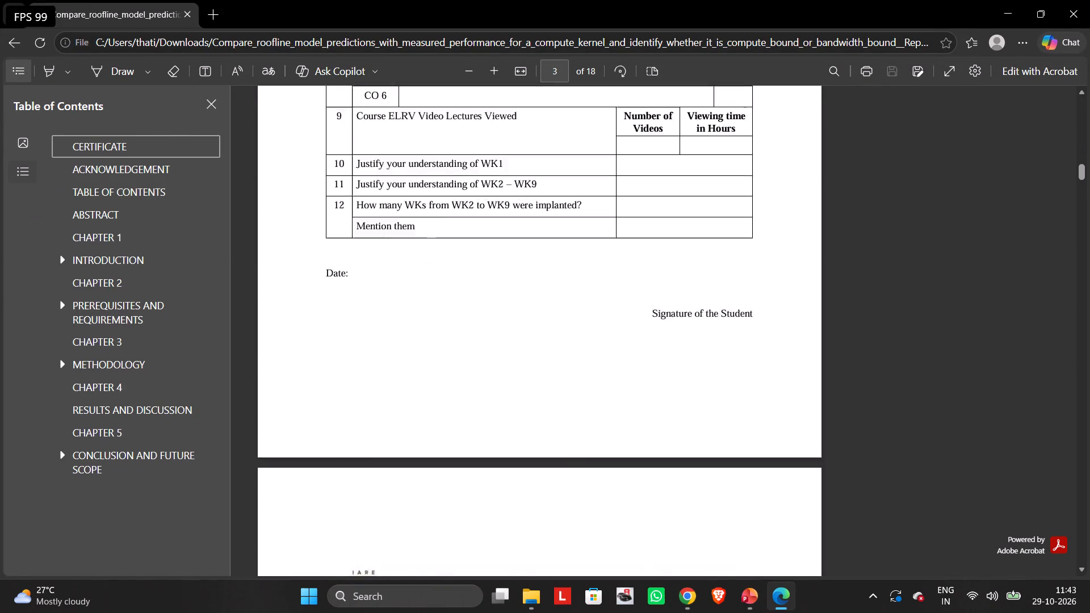
pyautogui.scroll(-11, 620, 312)
pyautogui.scroll(8, 620, 312)
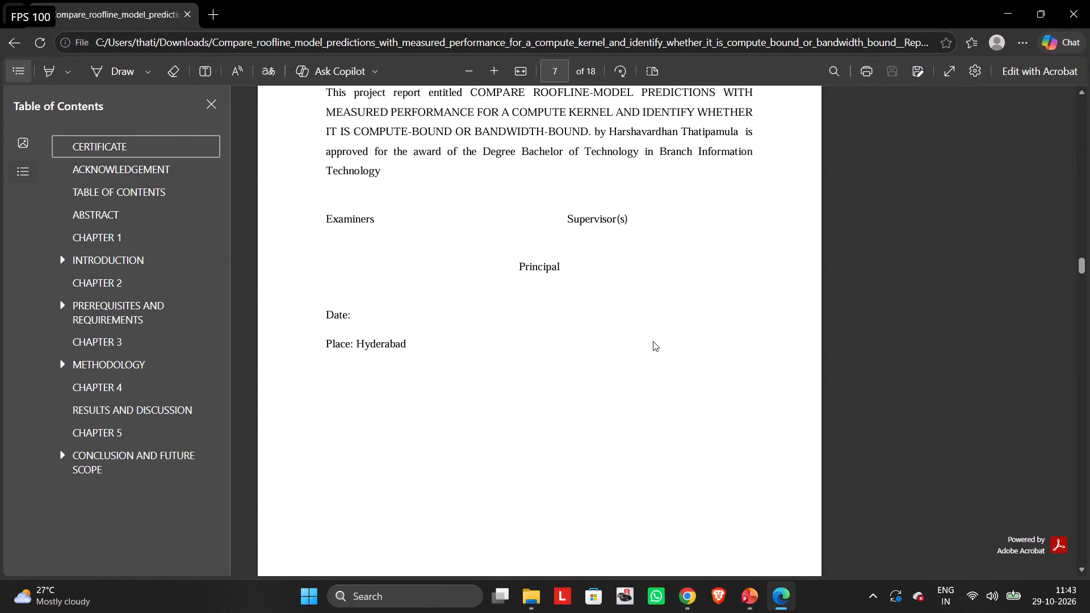
pyautogui.scroll(5, 653, 341)
pyautogui.click(1089, 1)
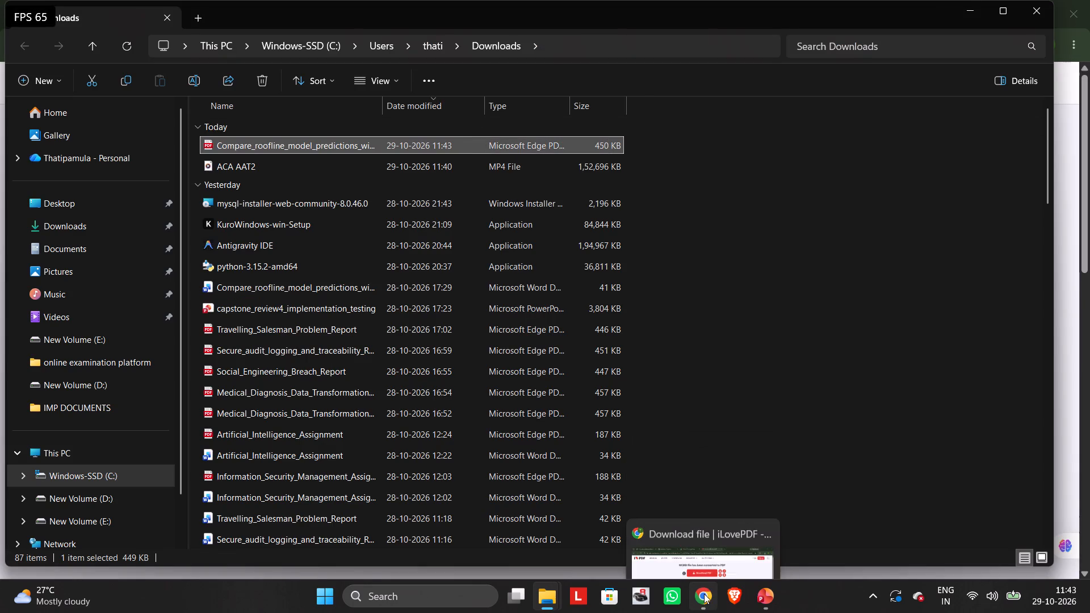
# Return to the ACA AAT2 folder on Google Drive, dismiss the storage notice, and copy the folder's sharing link.
pyautogui.click(690, 532)
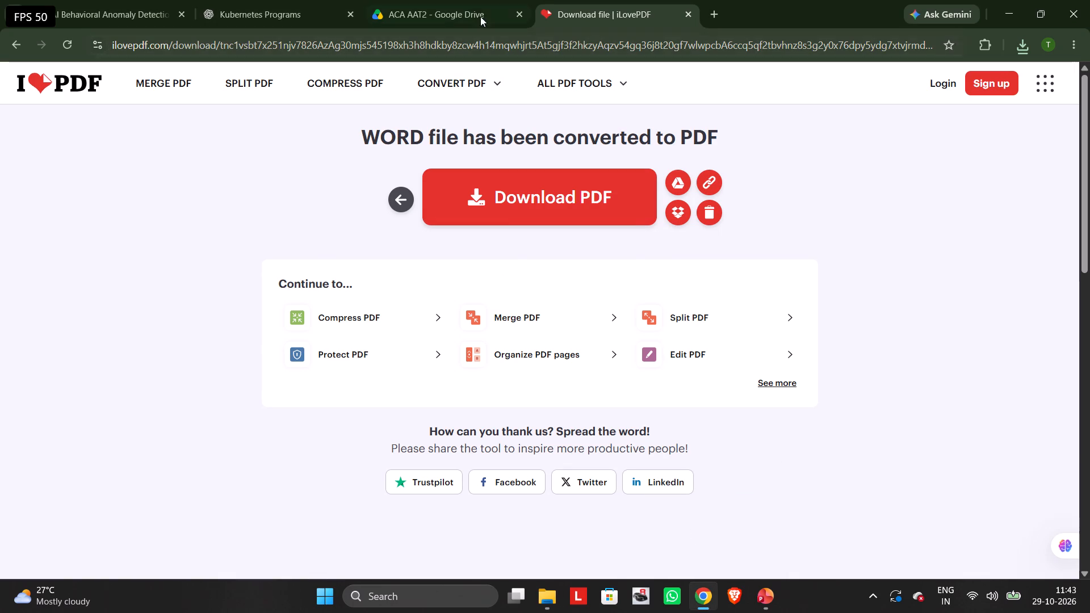
pyautogui.click(464, 1)
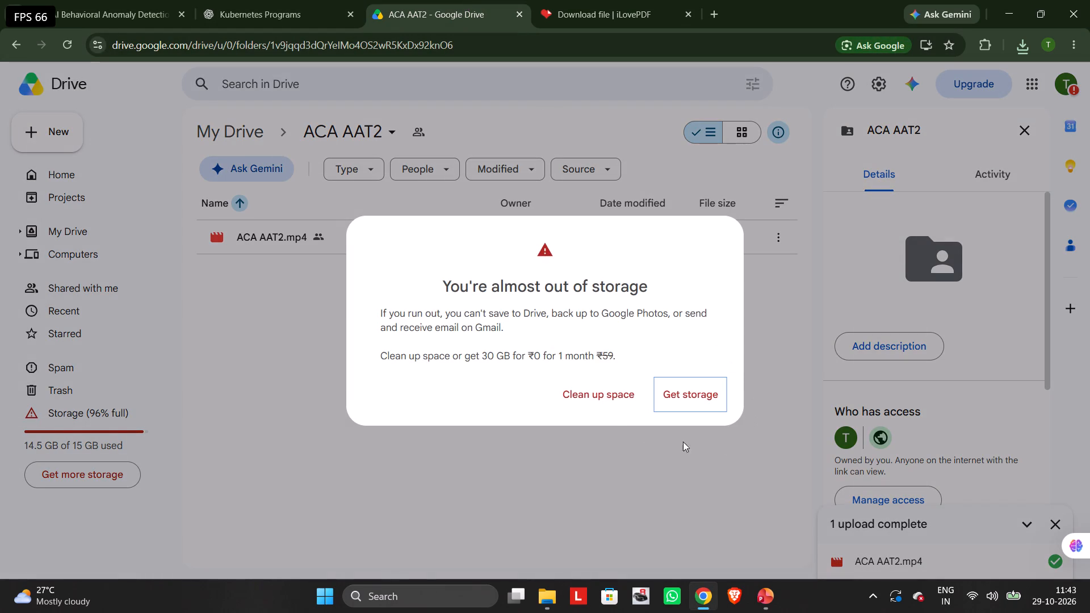
pyautogui.click(740, 551)
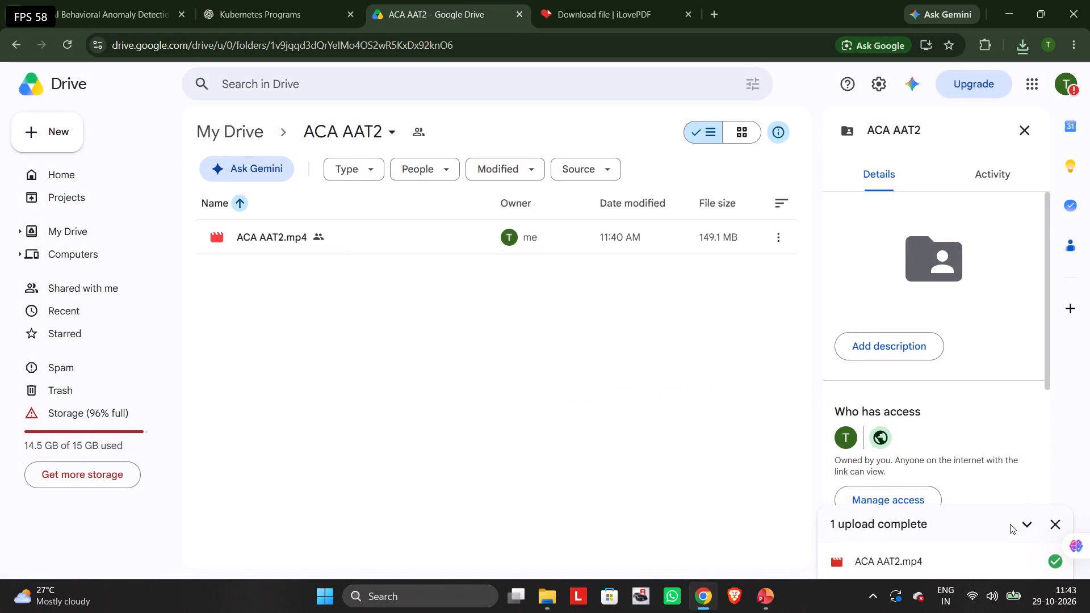
pyautogui.click(894, 497)
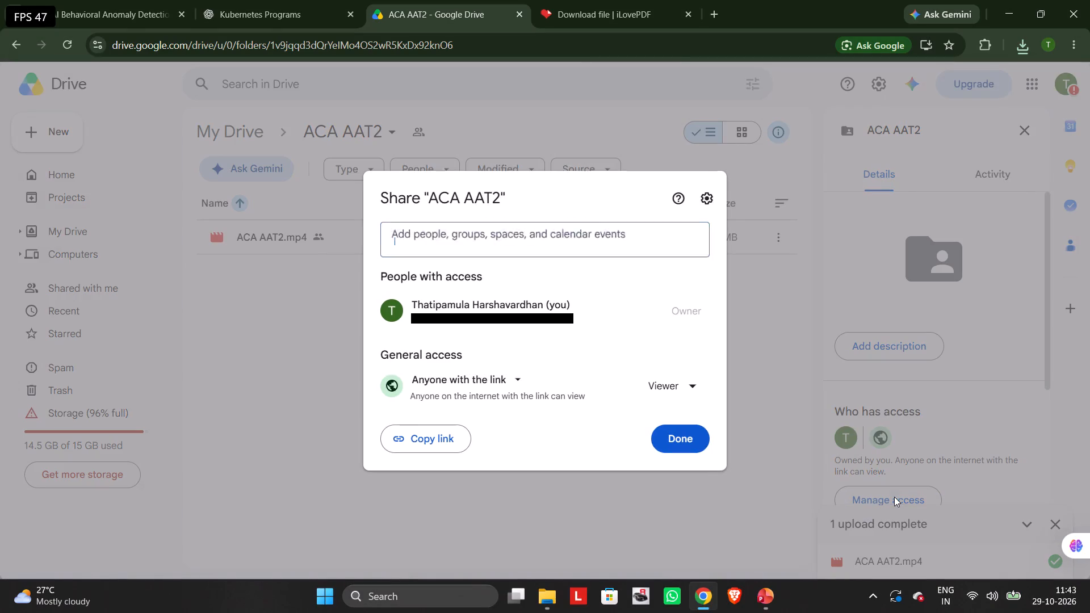
pyautogui.click(451, 427)
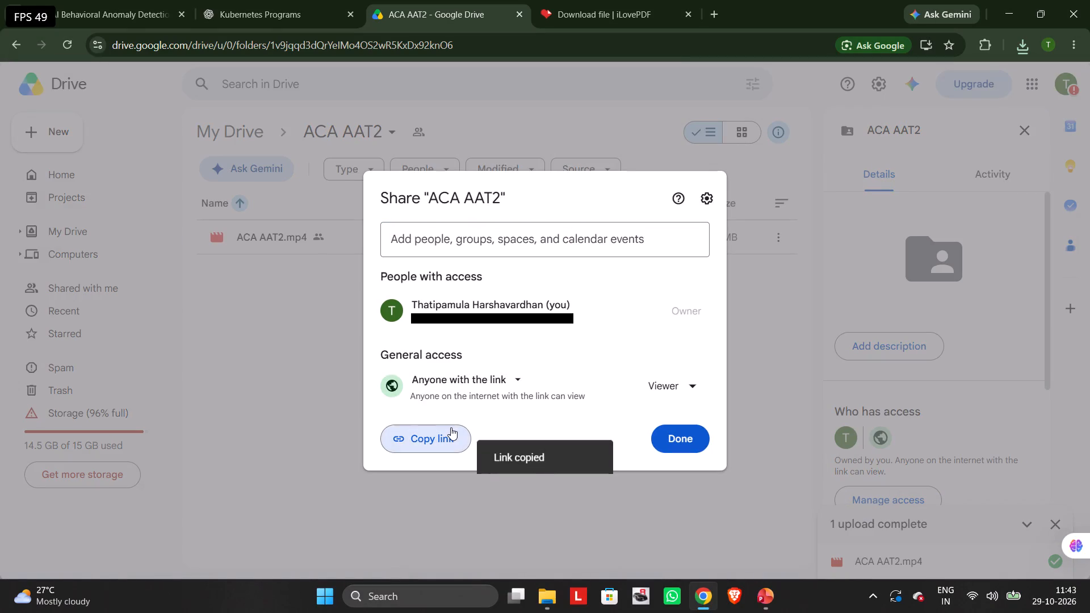
# Open the Samvidha student portal in a new browser tab and sign in with the saved credentials.
pyautogui.click(705, 8)
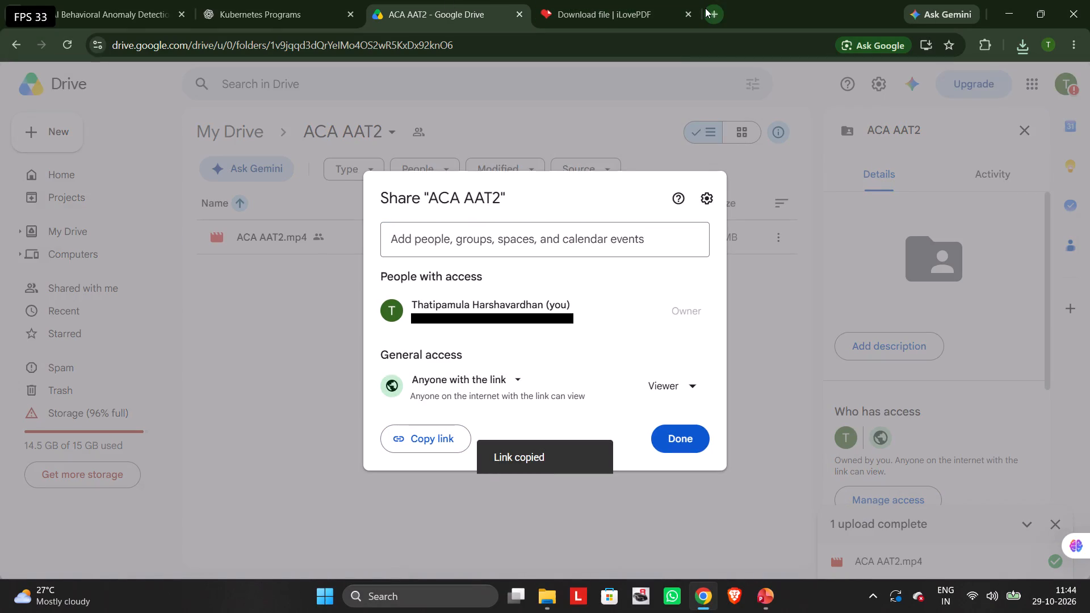
pyautogui.click(208, 408)
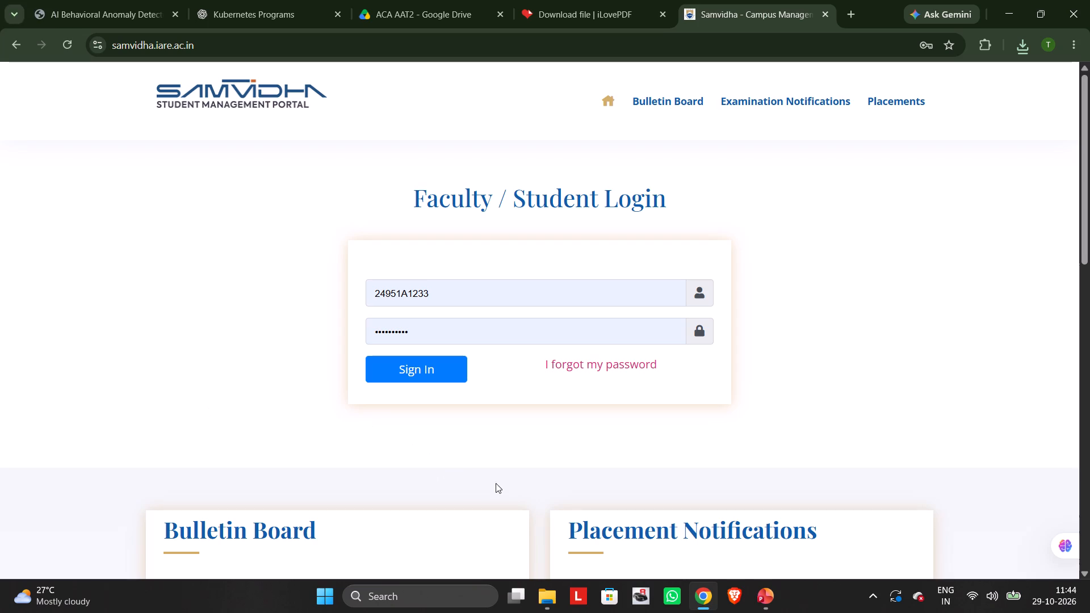
pyautogui.click(401, 364)
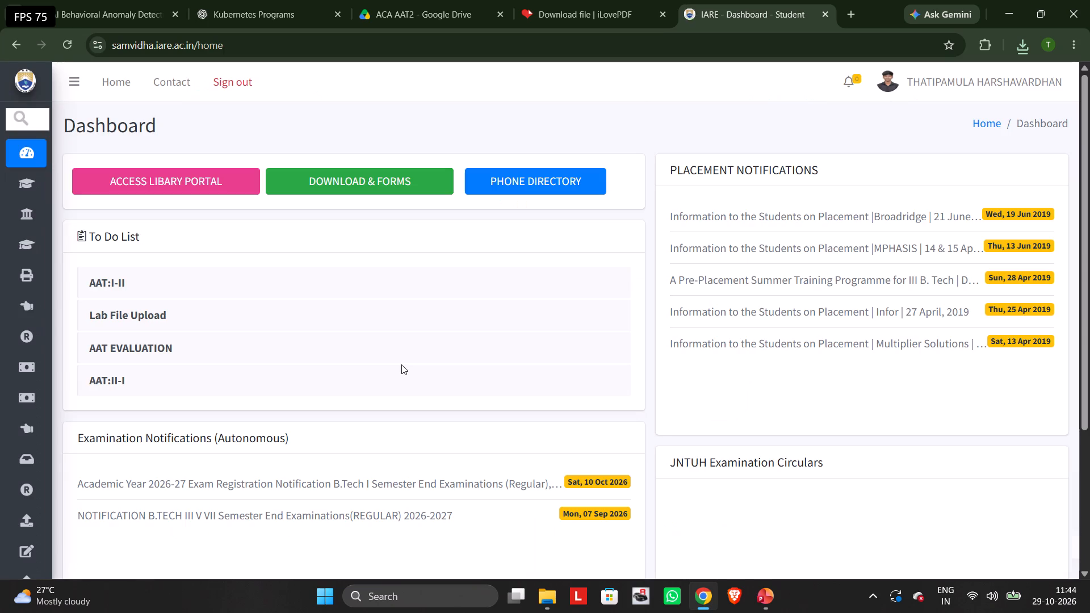
# Open the portal's AAT-II upload page and get the assigned question for ACSD24 Advanced Computer Architecture.
pyautogui.scroll(-6, 41, 478)
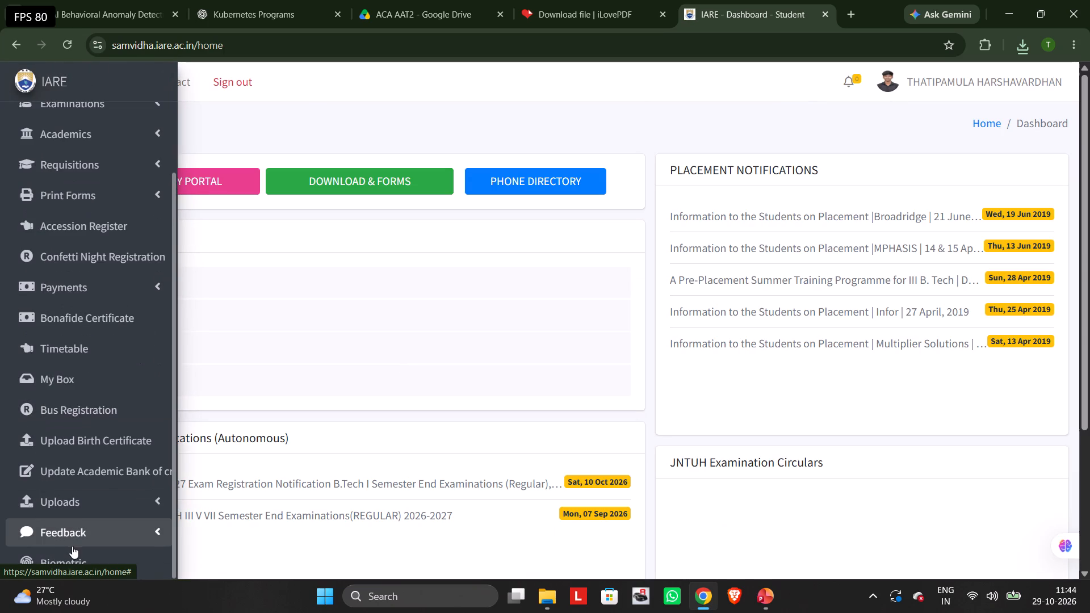
pyautogui.click(83, 500)
pyautogui.scroll(-4, 83, 500)
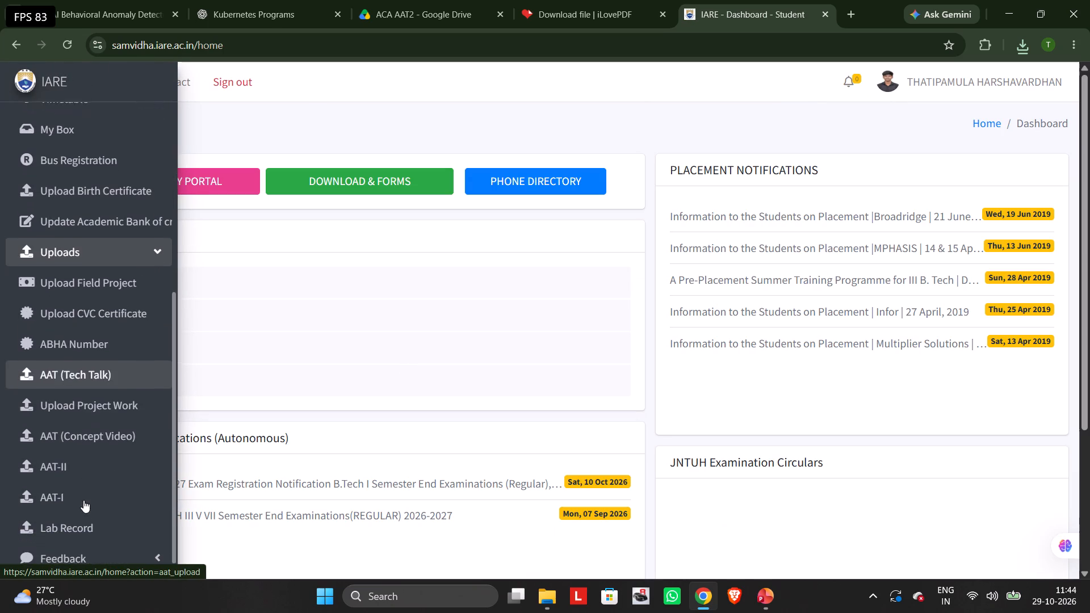
pyautogui.click(81, 458)
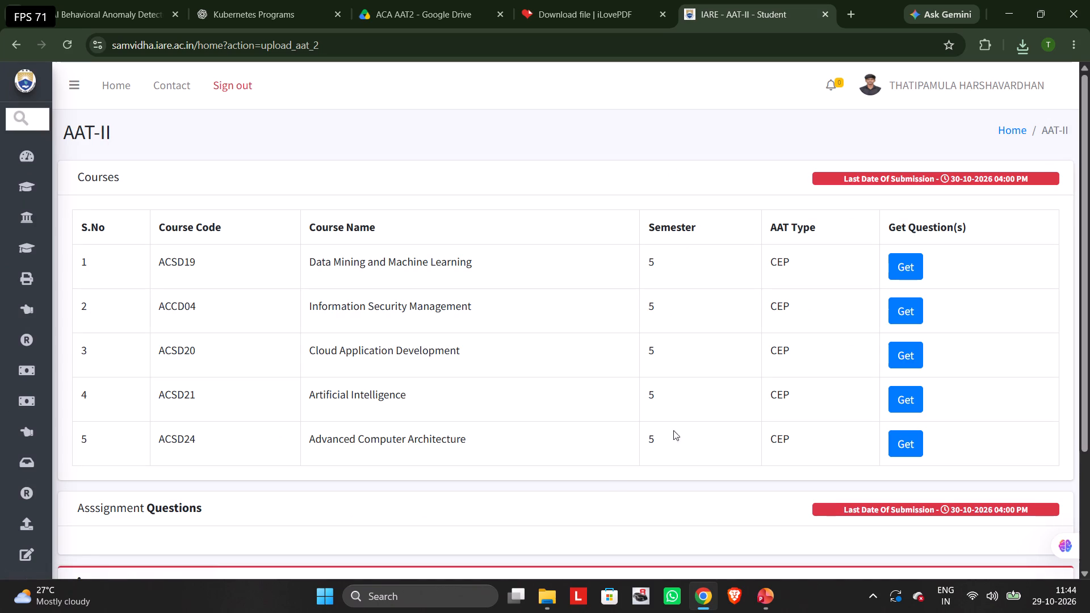
pyautogui.click(913, 443)
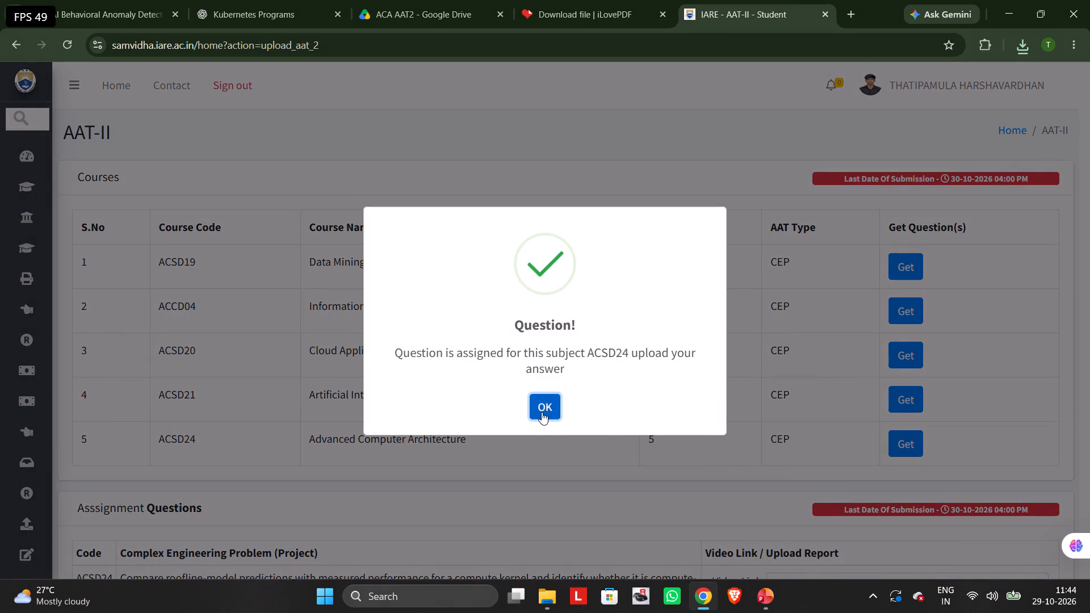
pyautogui.click(542, 412)
pyautogui.scroll(-4, 542, 412)
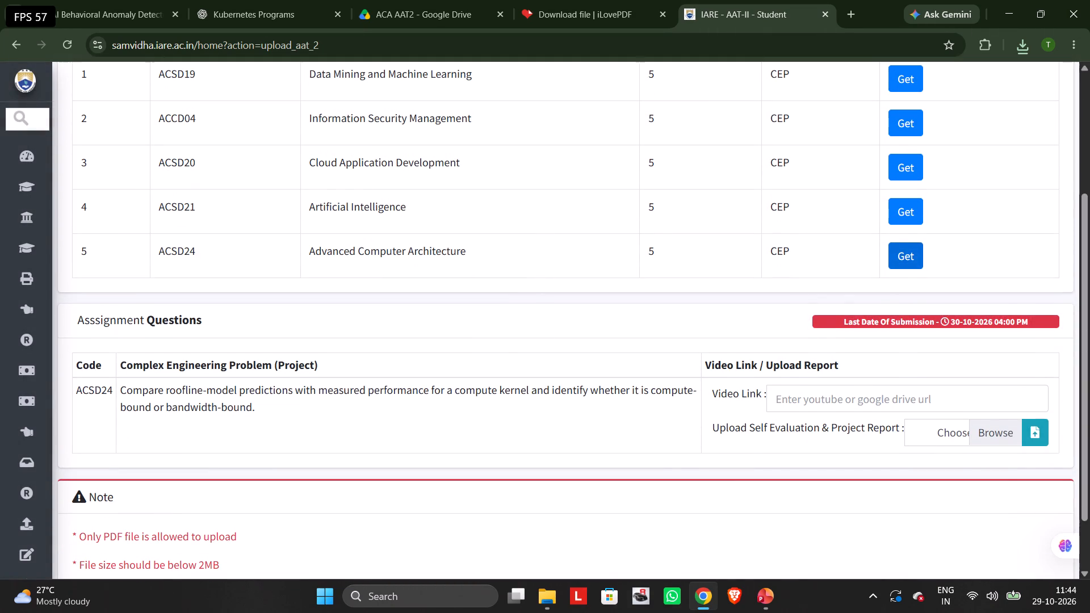
pyautogui.click(789, 403)
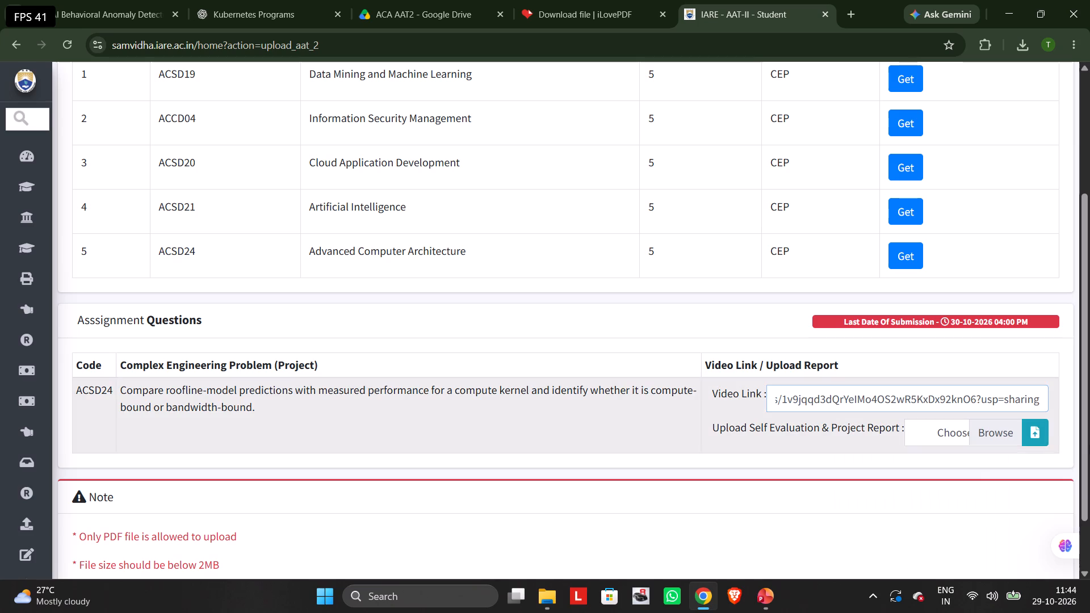
# Attach the roofline-model report PDF from Downloads and submit the ACSD24 answer, acknowledging the confirmation.
pyautogui.click(956, 435)
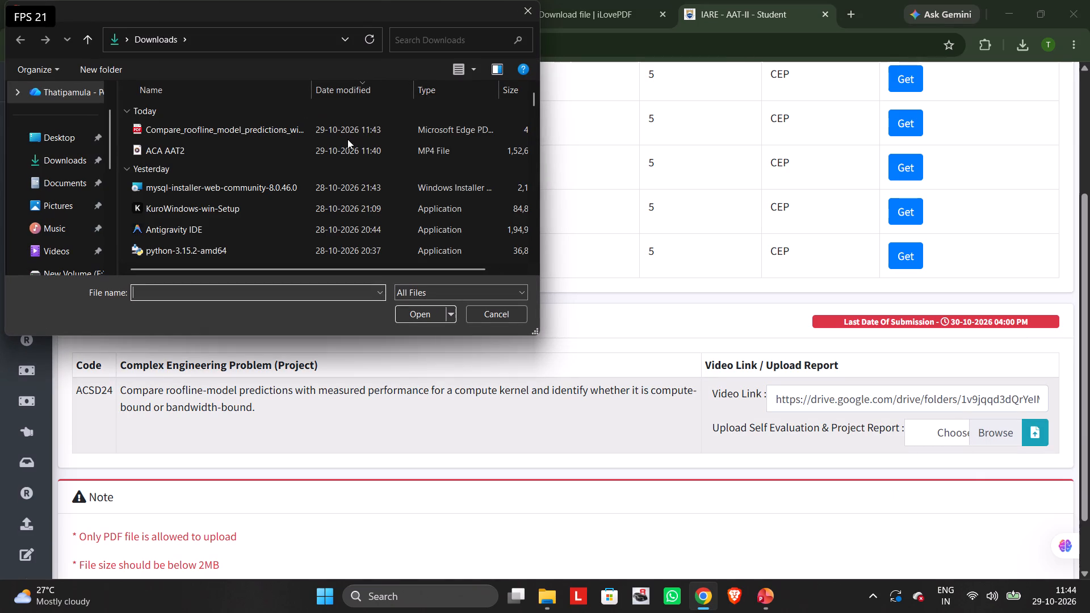
pyautogui.click(326, 129)
pyautogui.click(421, 309)
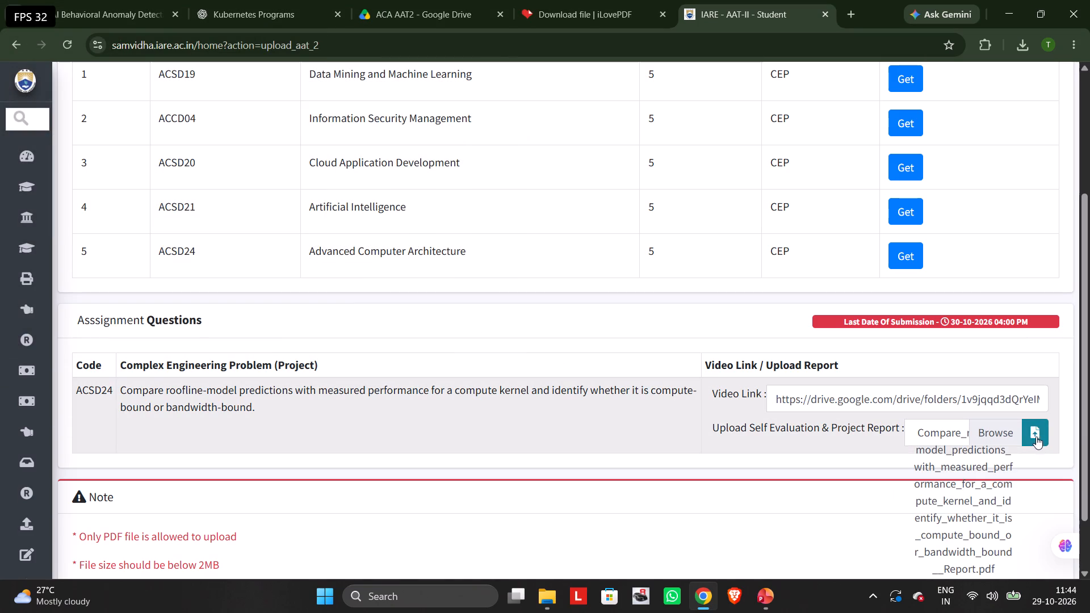
pyautogui.click(1035, 434)
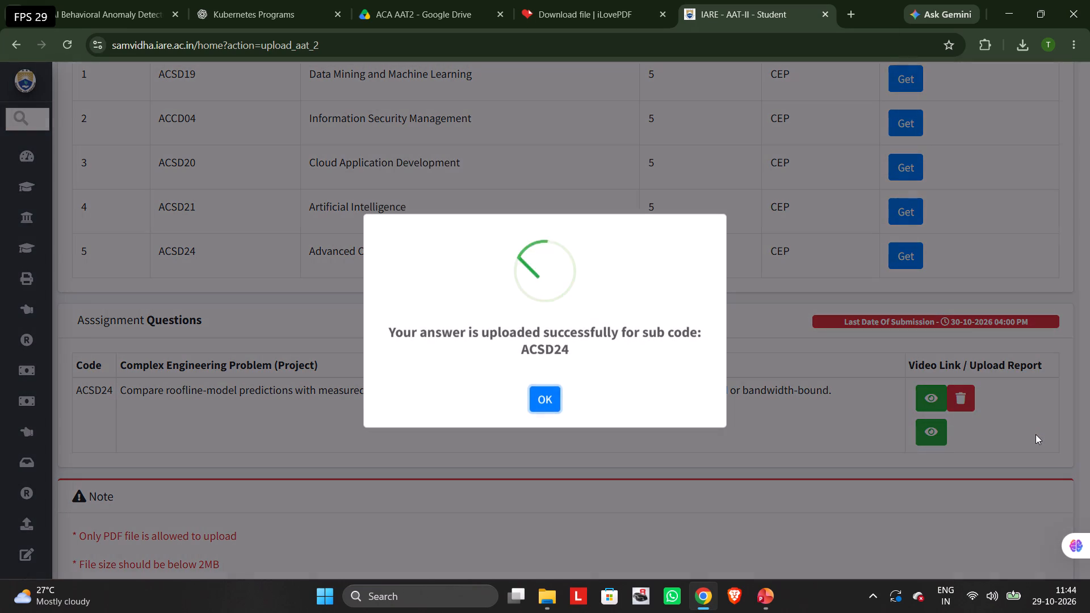
pyautogui.click(535, 398)
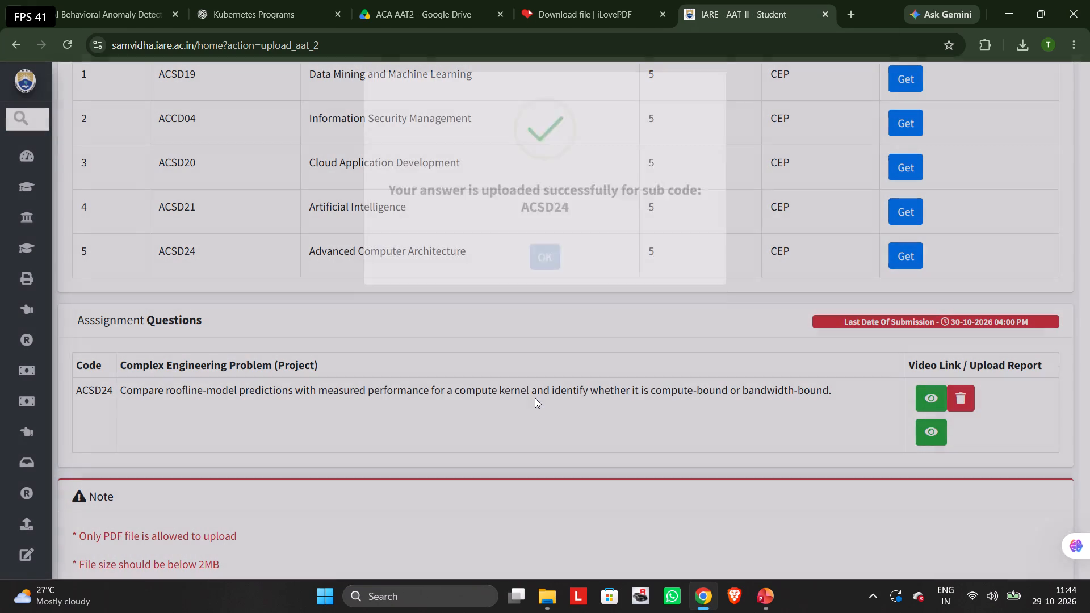
# Open the submitted ACSD24 video link and check the playback of ACA AAT2.mp4 in the Drive folder.
pyautogui.click(931, 400)
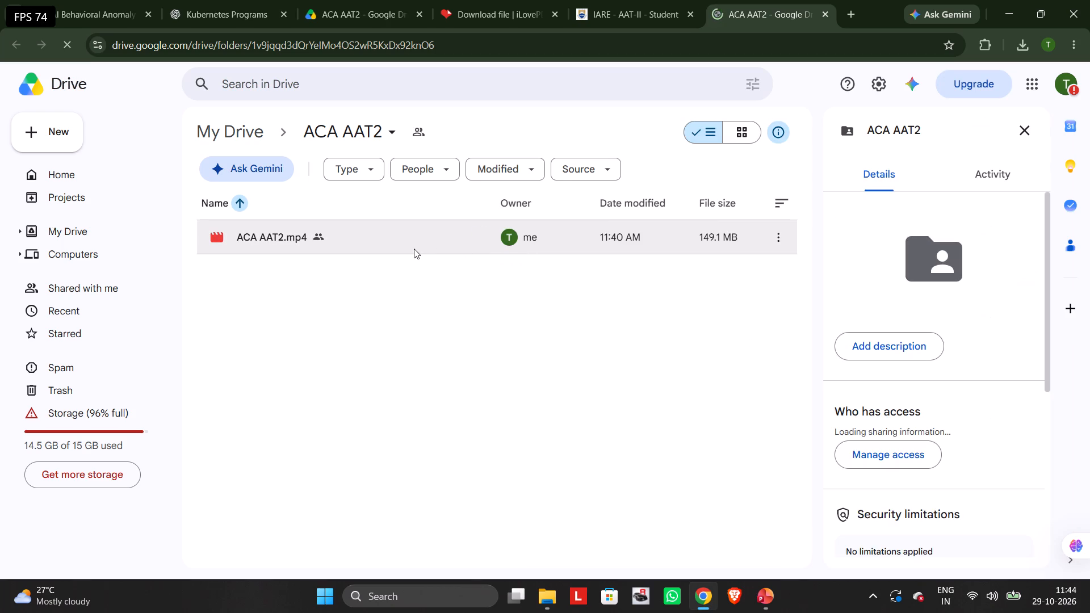
pyautogui.doubleClick(414, 249)
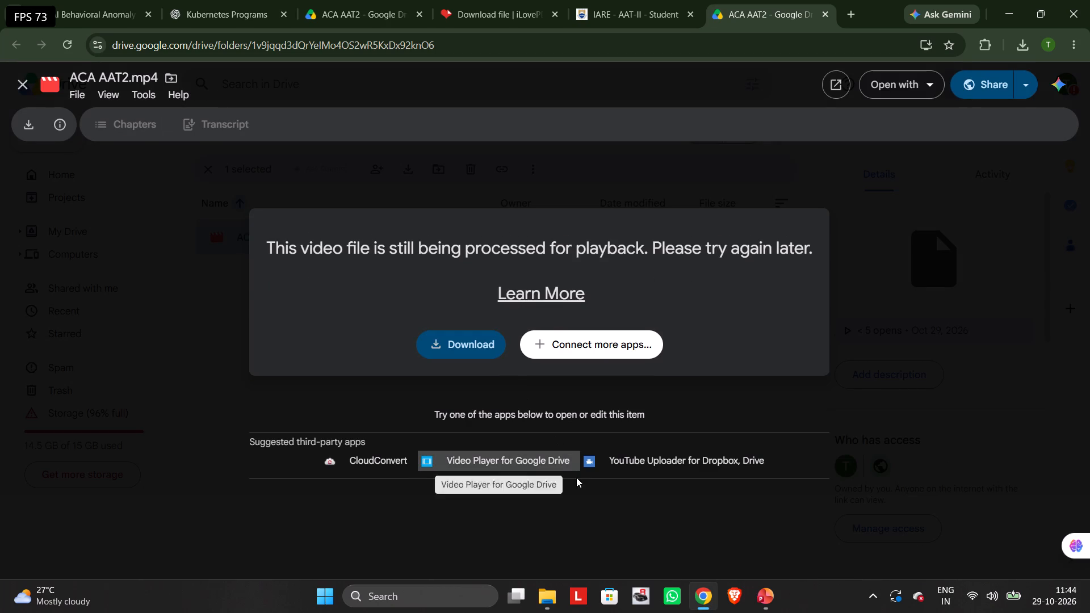
pyautogui.click(589, 509)
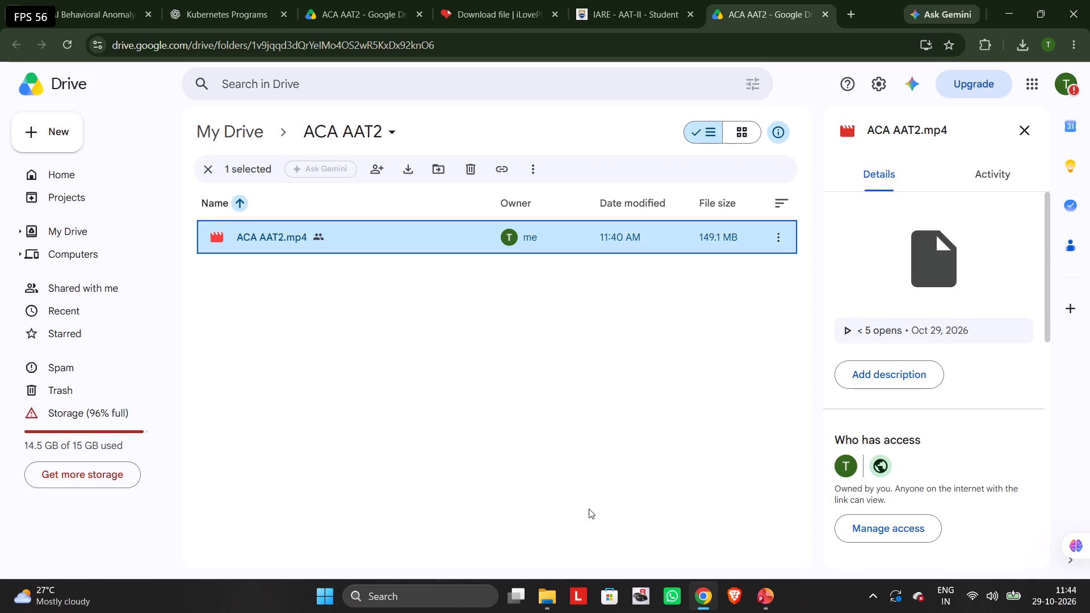
pyautogui.doubleClick(446, 246)
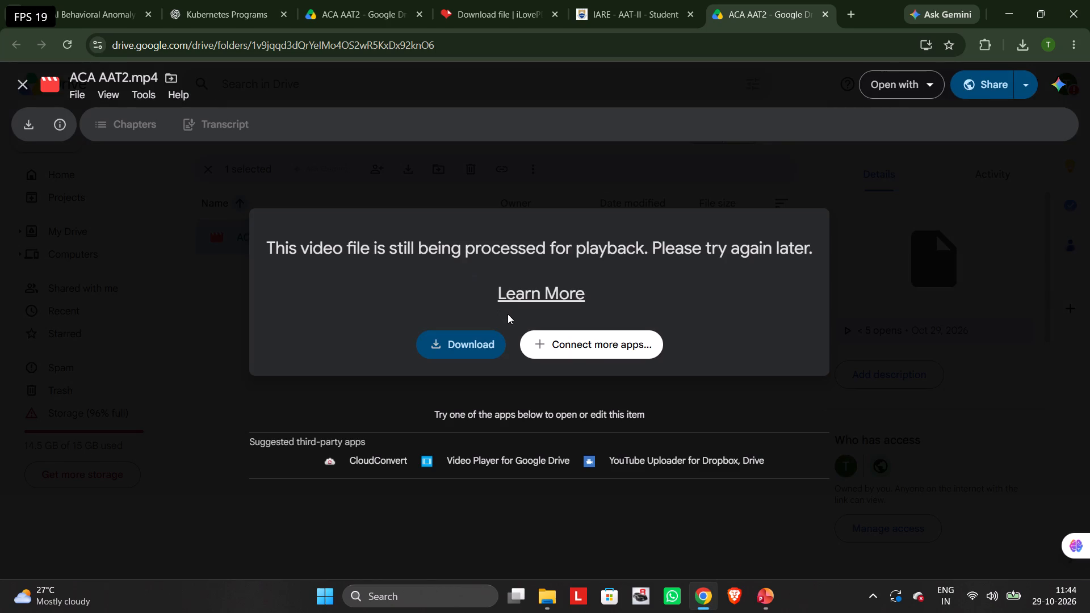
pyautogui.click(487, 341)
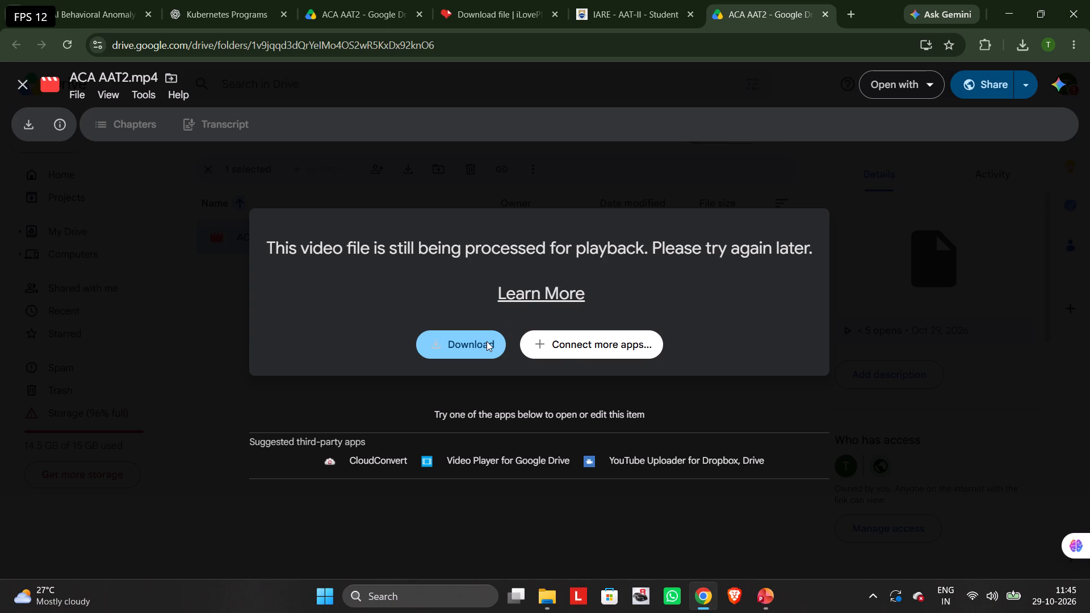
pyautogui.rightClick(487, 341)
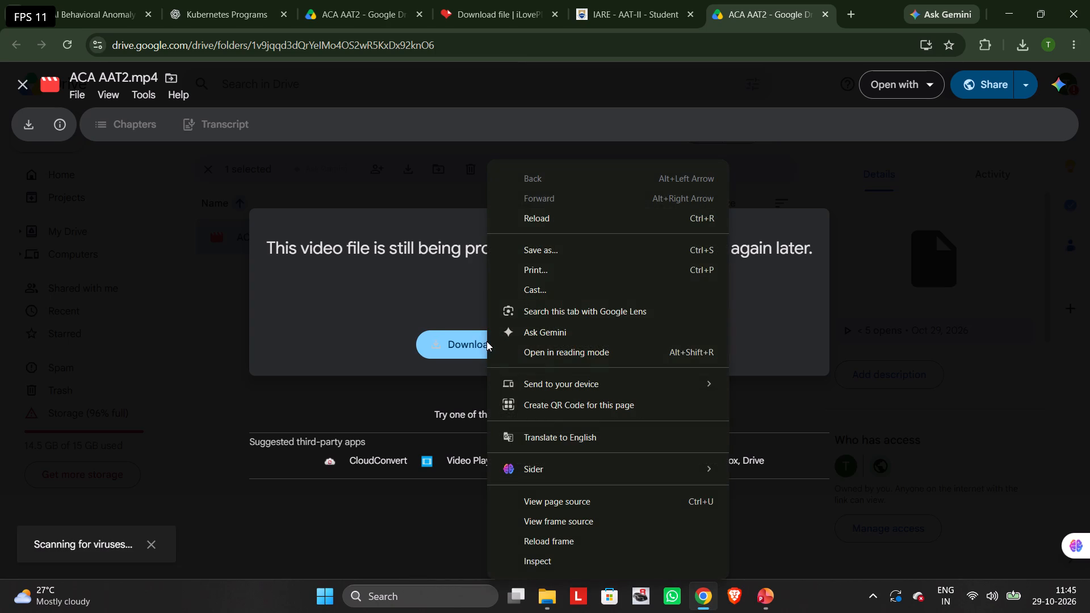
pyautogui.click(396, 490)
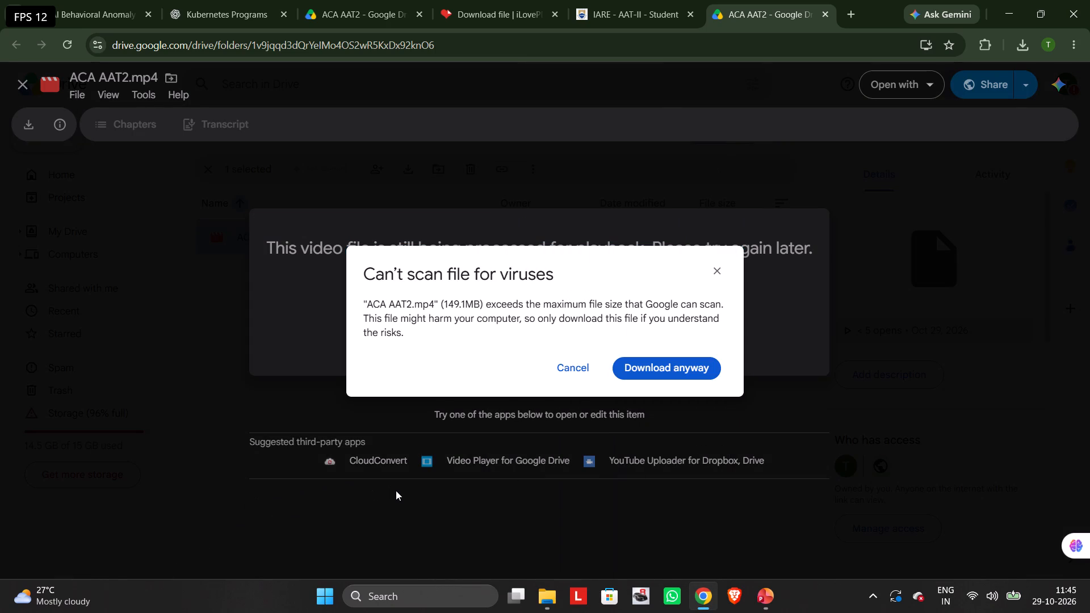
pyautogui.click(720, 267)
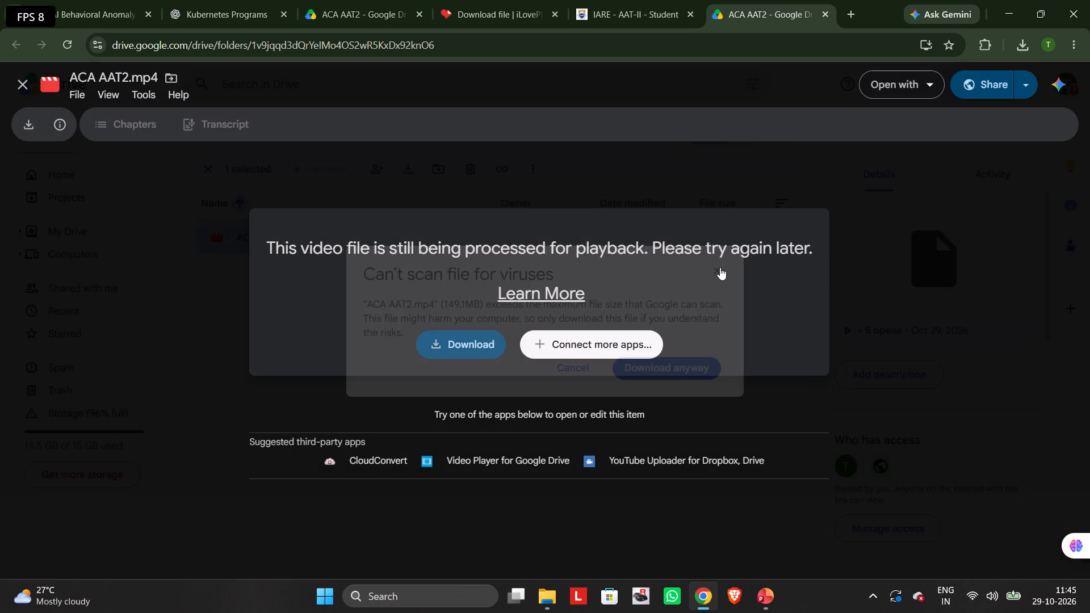
# Close the preview of ACA AAT2.mp4, reopen the video to recheck its playback, and return to the folder.
pyautogui.click(748, 524)
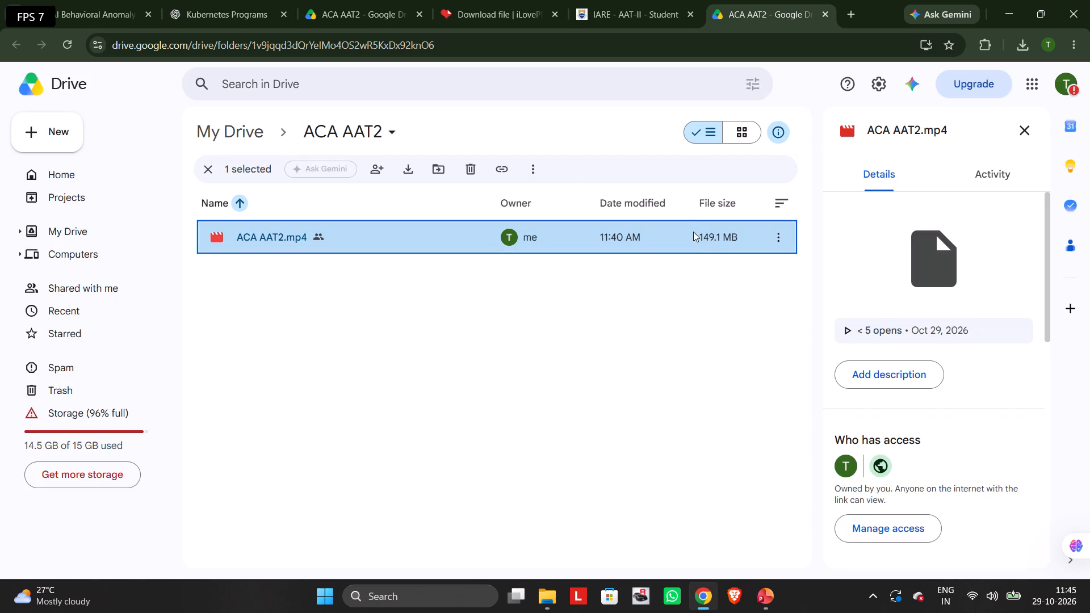
pyautogui.click(781, 244)
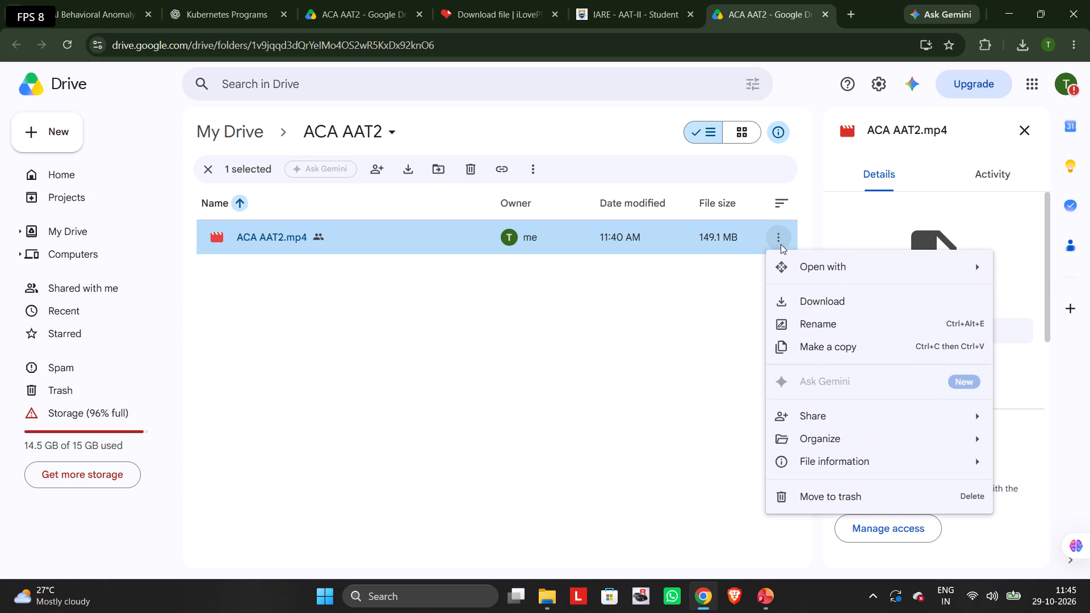
pyautogui.doubleClick(660, 228)
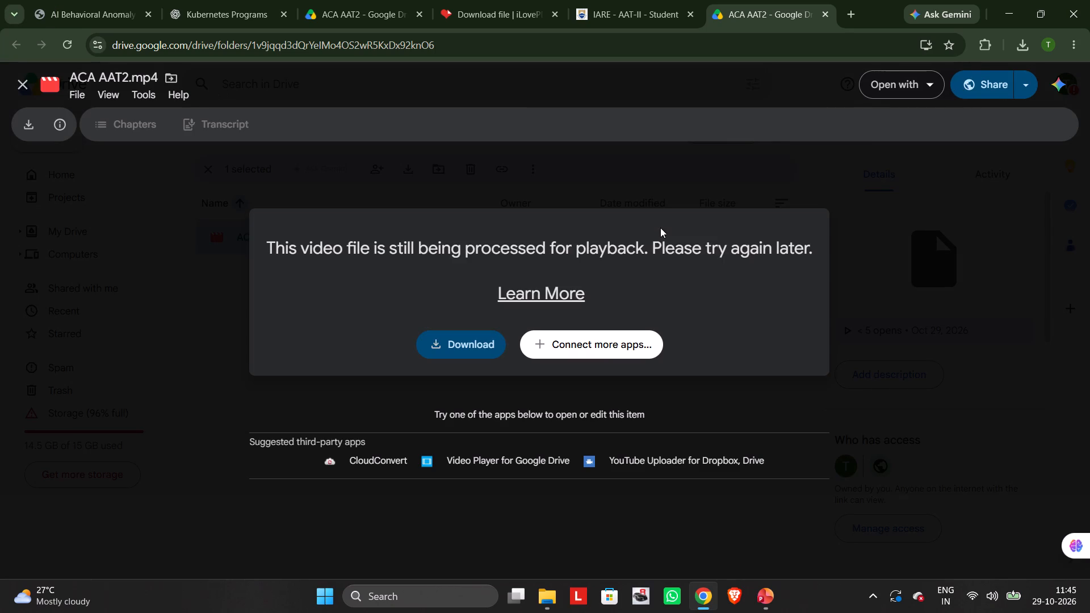
pyautogui.click(907, 363)
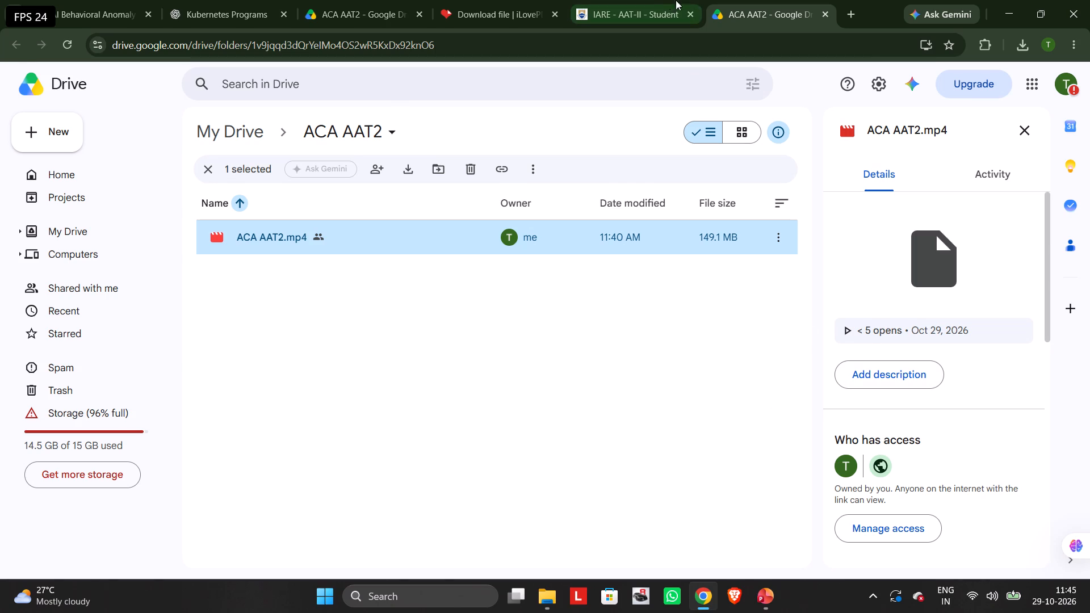
# Return to the Samvidha portal, get the ACSD21 Artificial Intelligence question, and play its submitted video to check it.
pyautogui.click(658, 0)
pyautogui.click(898, 207)
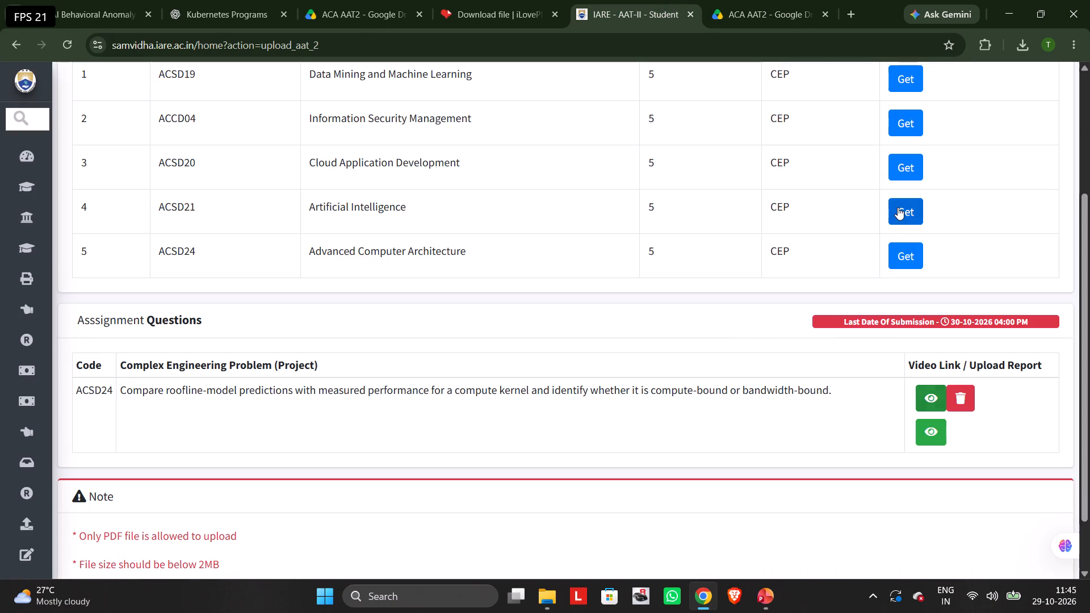
pyautogui.click(540, 392)
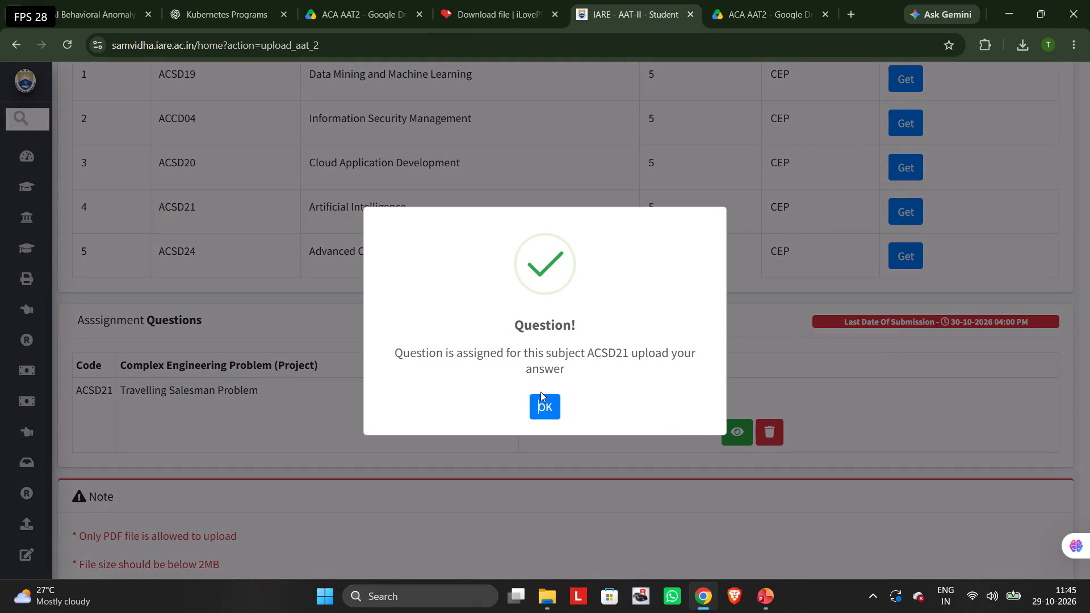
pyautogui.click(544, 401)
pyautogui.click(593, 394)
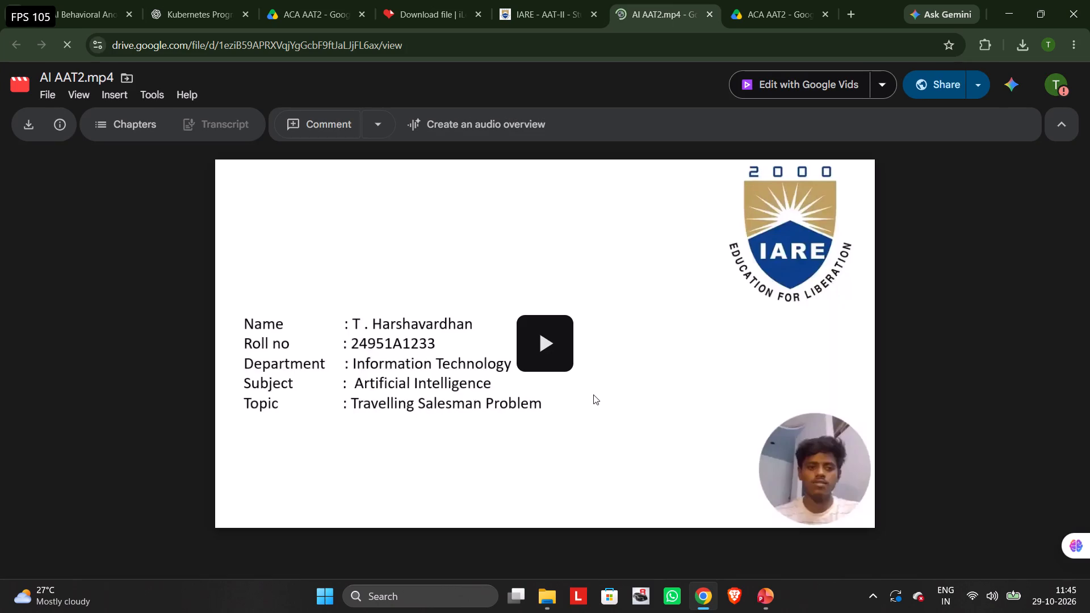
pyautogui.click(544, 355)
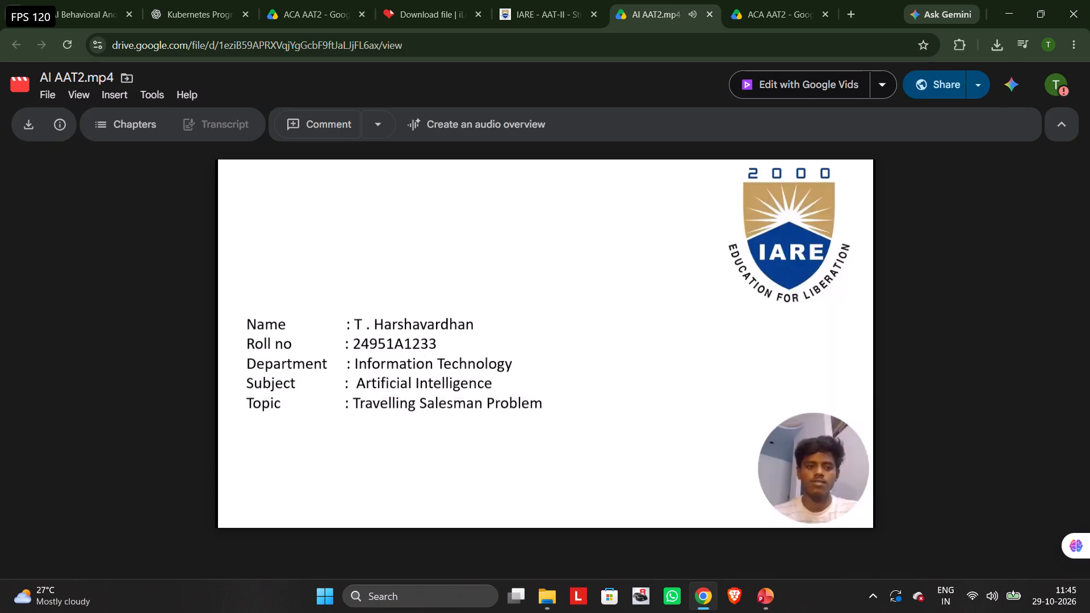